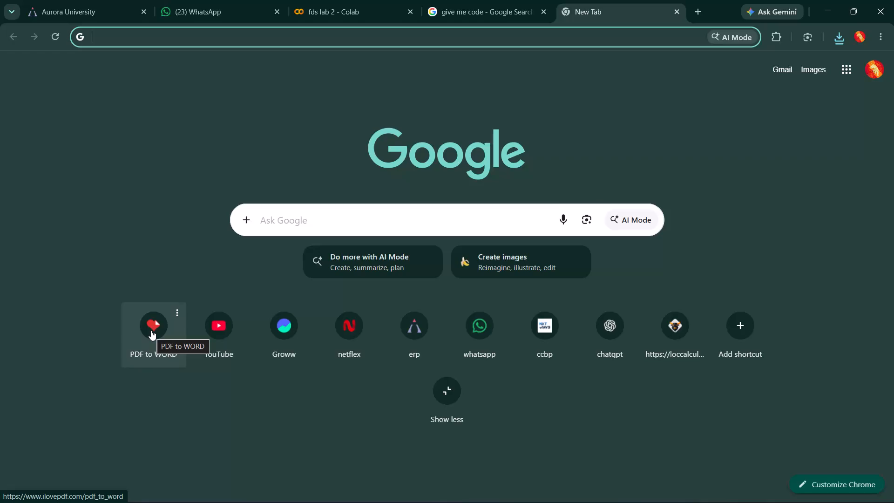
Convert FDS_Lab_Report_2_Final (1).pdf from Downloads to Word without OCR using iLovePDF, and download the result.
click(151, 330)
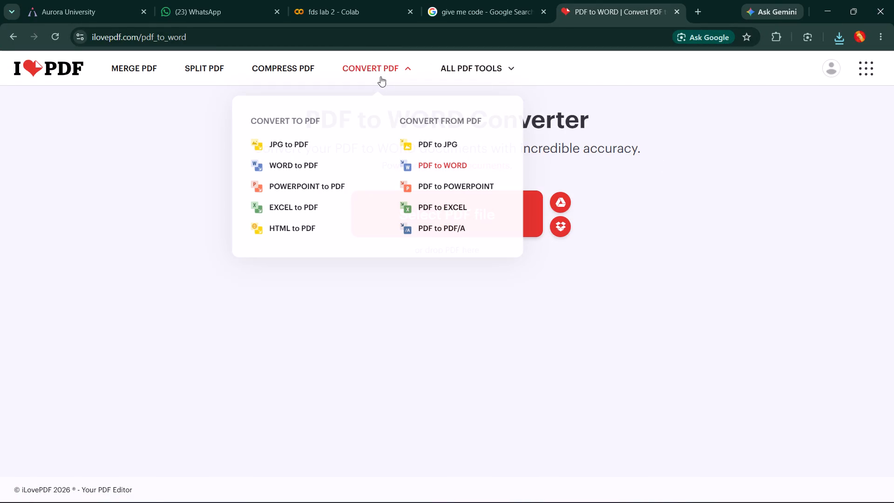
click(437, 162)
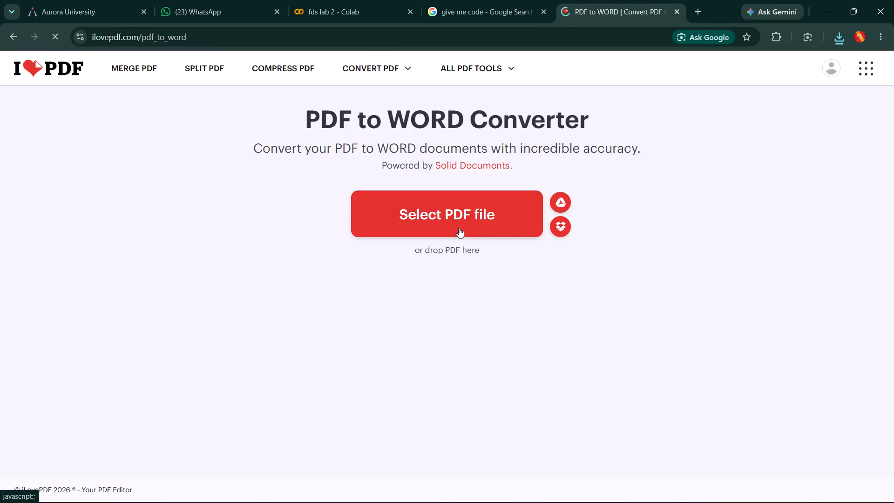
click(446, 216)
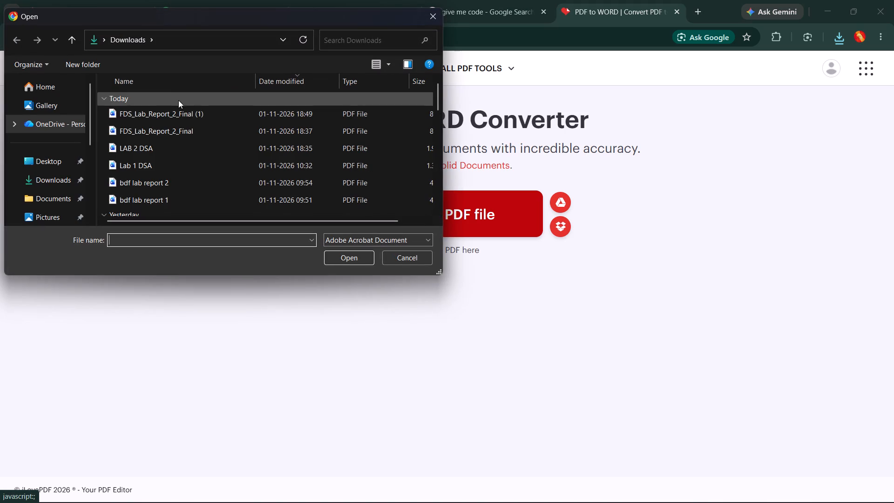
double_click(175, 114)
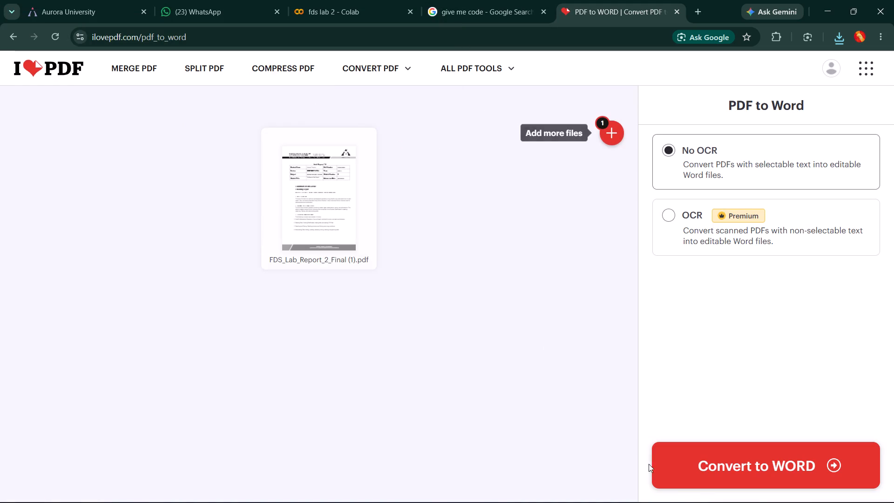
click(711, 468)
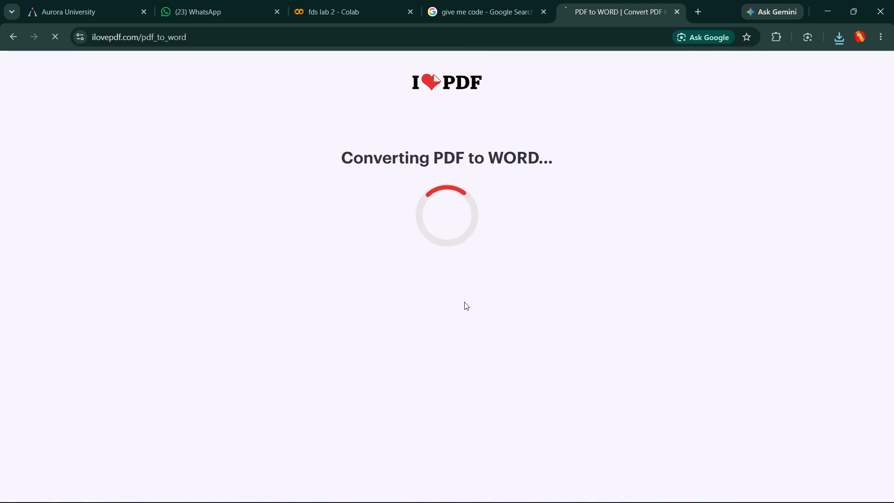
click(407, 175)
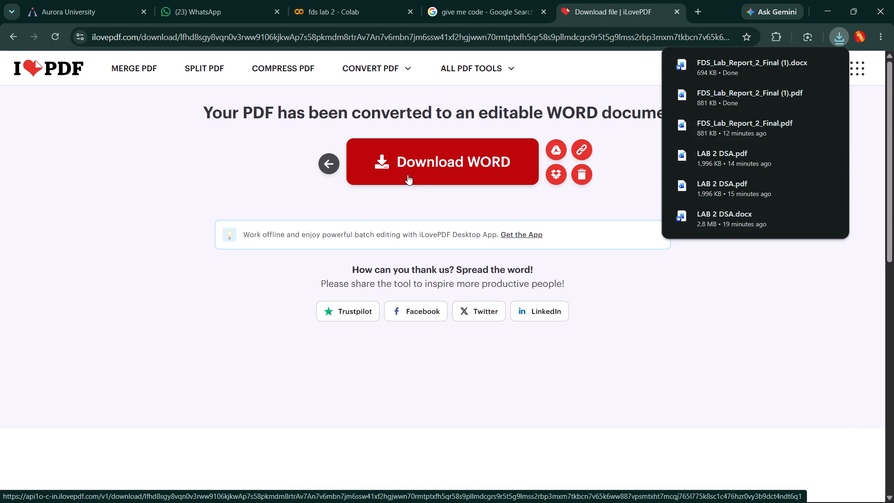
Open the Word version of FDS_Lab_Report_2_Final (1) from the Downloads folder and enable editing.
click(827, 6)
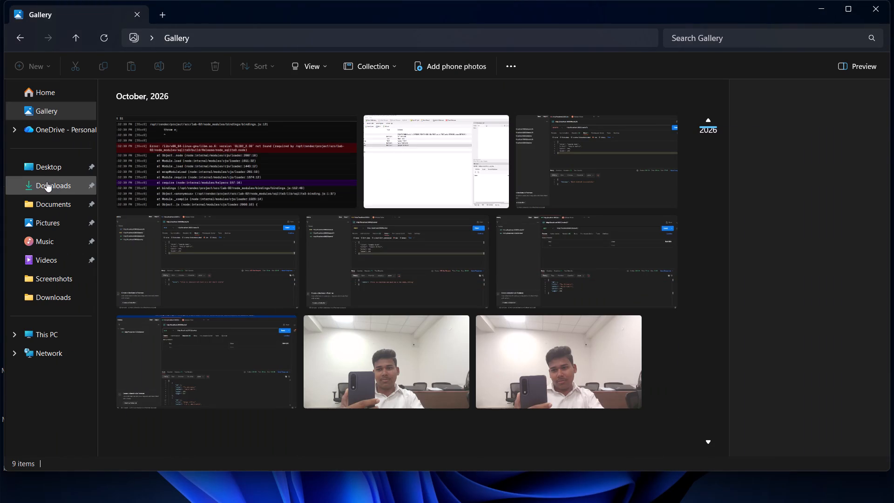
click(46, 183)
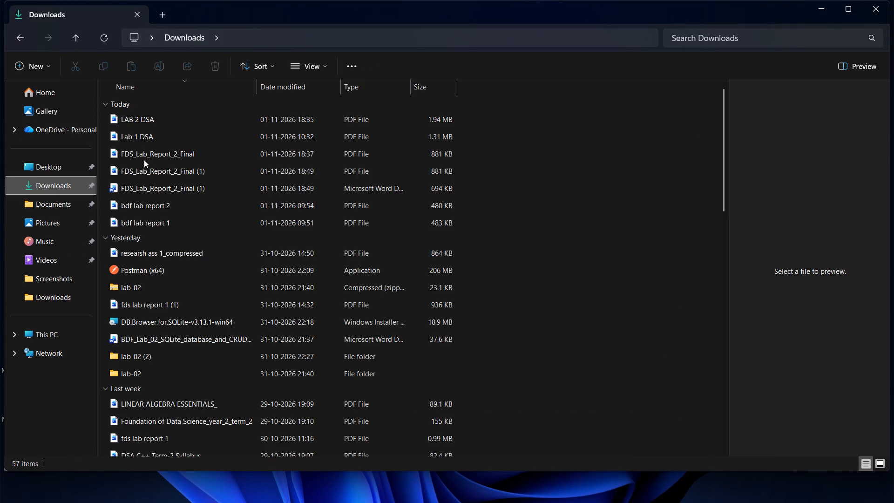
double_click(155, 187)
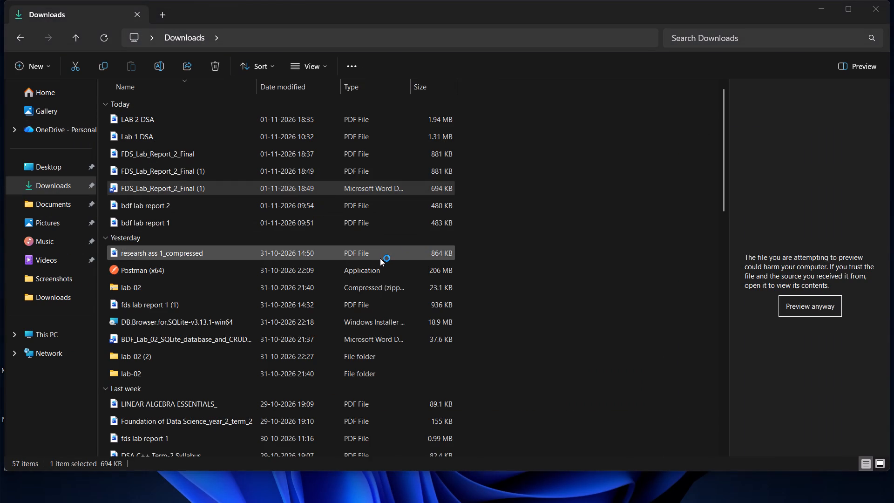
scroll(424, 219, down, 1)
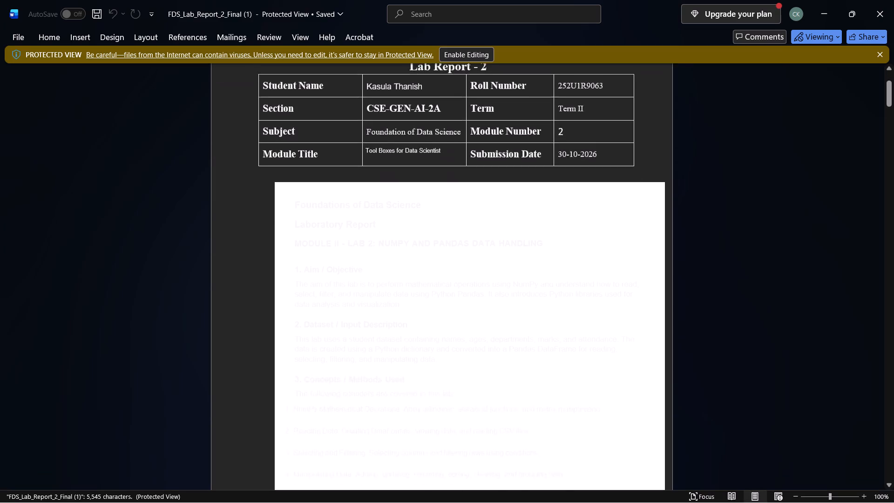
scroll(424, 219, down, 1)
click(464, 52)
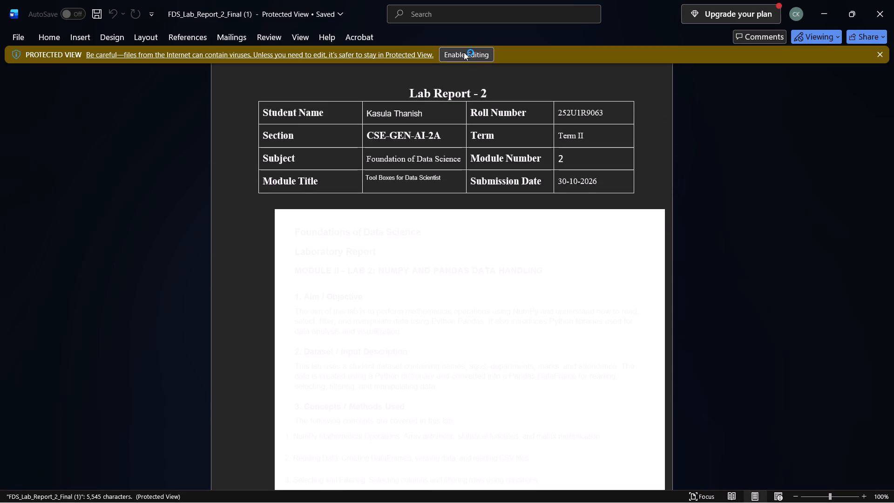
Examine the lab report's first page and the Importing Required Libraries section with its Colab screenshot.
scroll(250, 326, down, 1)
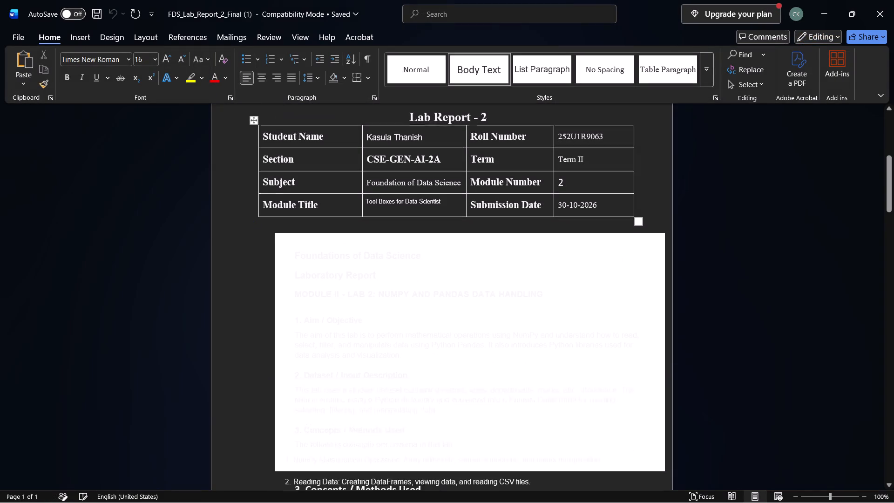
scroll(250, 326, down, 2)
scroll(250, 326, up, 2)
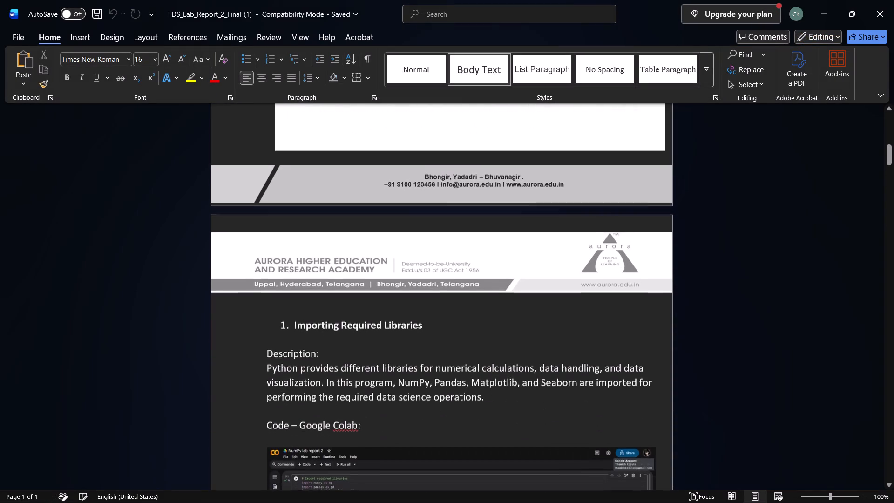
scroll(250, 326, up, 1)
click(223, 301)
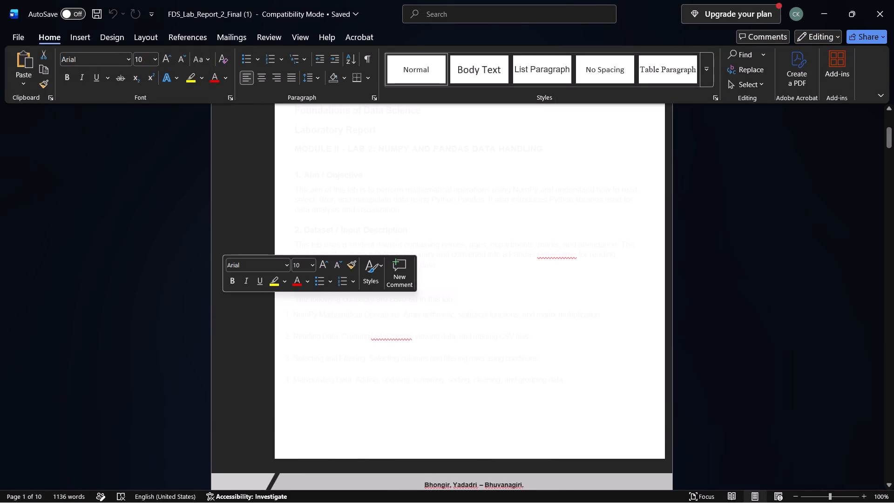
double_click(474, 306)
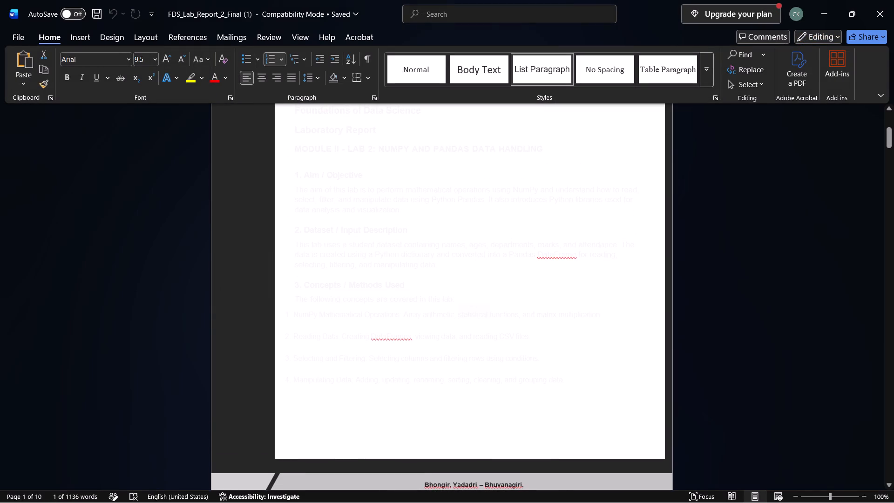
click(748, 256)
scroll(465, 298, down, 1)
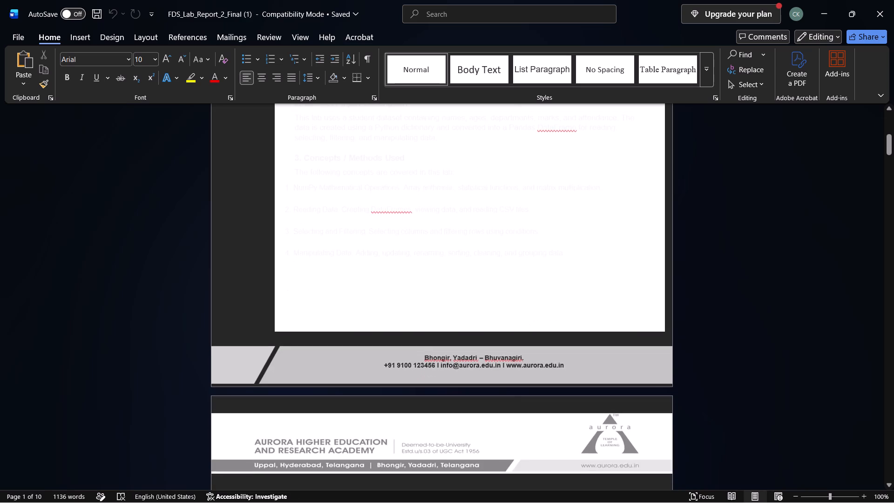
scroll(465, 298, down, 3)
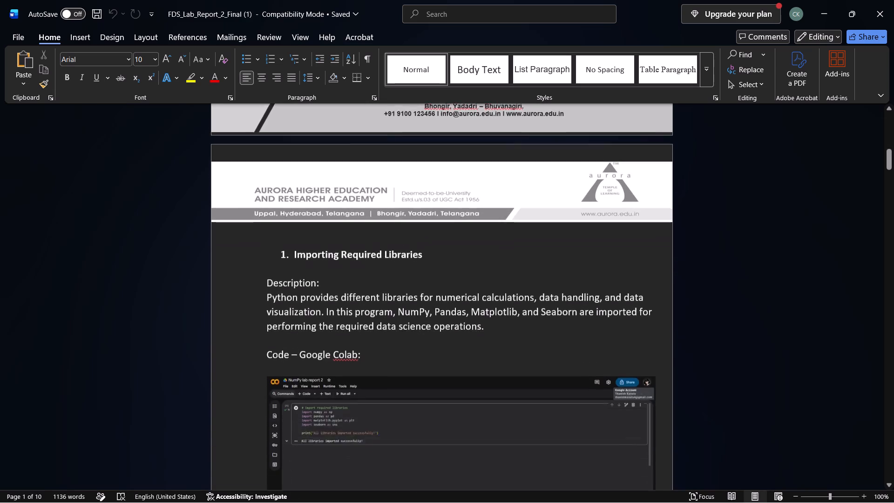
scroll(465, 298, down, 2)
click(465, 298)
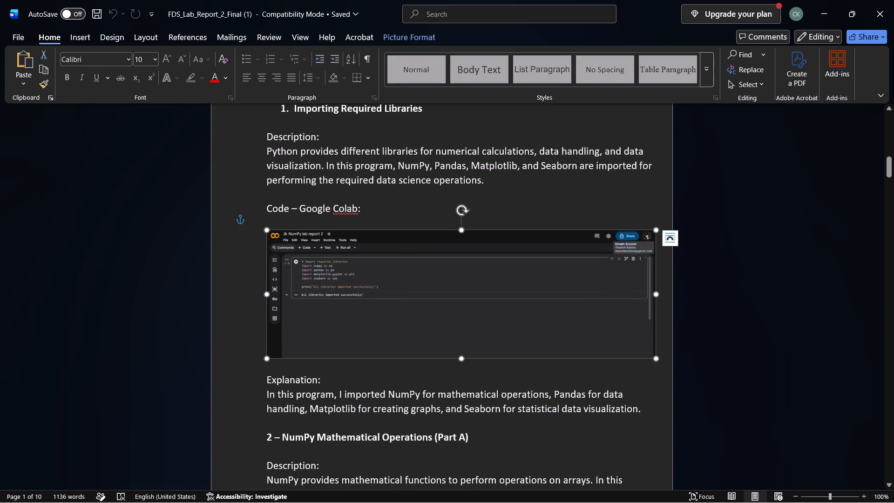
Switch to Chrome, close the "give me code" search page, and bring up the fds lab 2 Colab notebook.
click(826, 14)
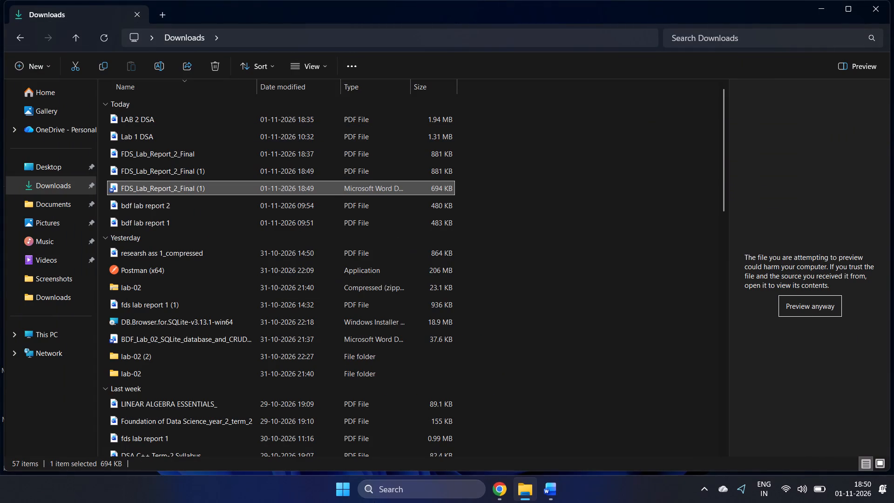
click(510, 493)
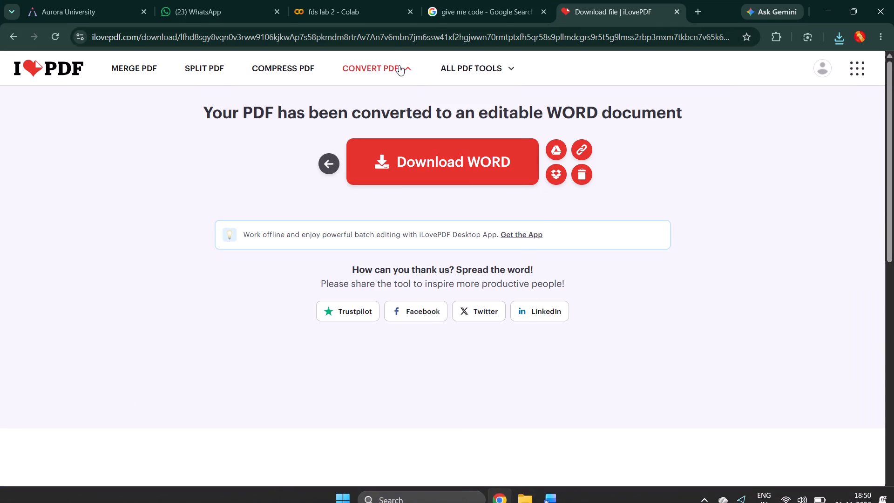
click(463, 16)
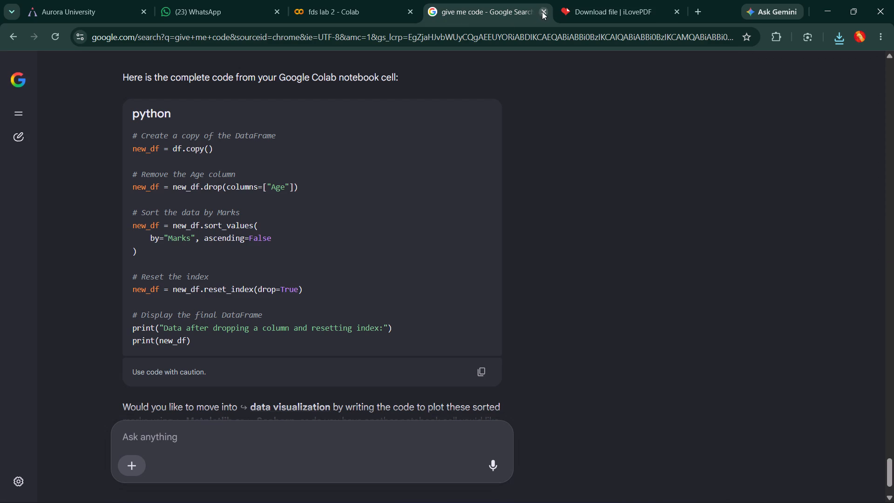
click(542, 11)
click(351, 2)
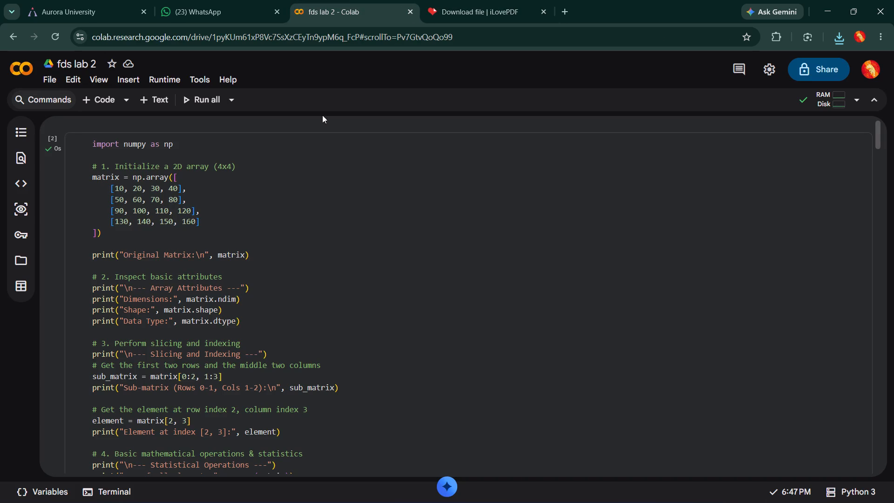
Capture a selection screenshot of the fds lab 2 notebook with Adobe Express Photos, showing the end of the NumPy matrix code and its first outputs.
scroll(244, 231, up, 20)
scroll(244, 231, up, 3)
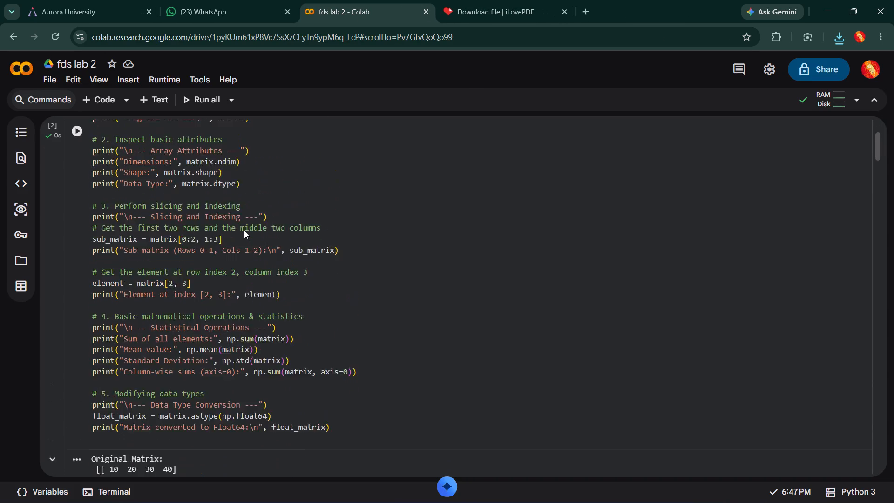
scroll(244, 231, down, 6)
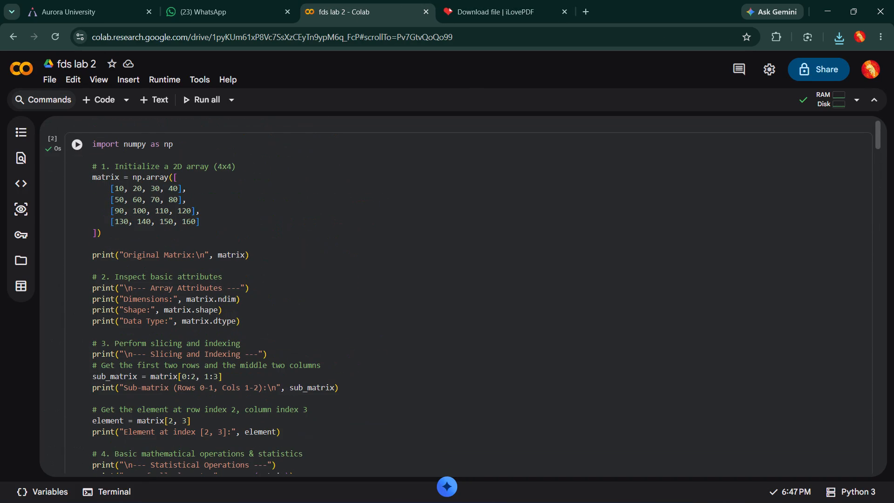
scroll(244, 231, up, 1)
scroll(244, 231, down, 2)
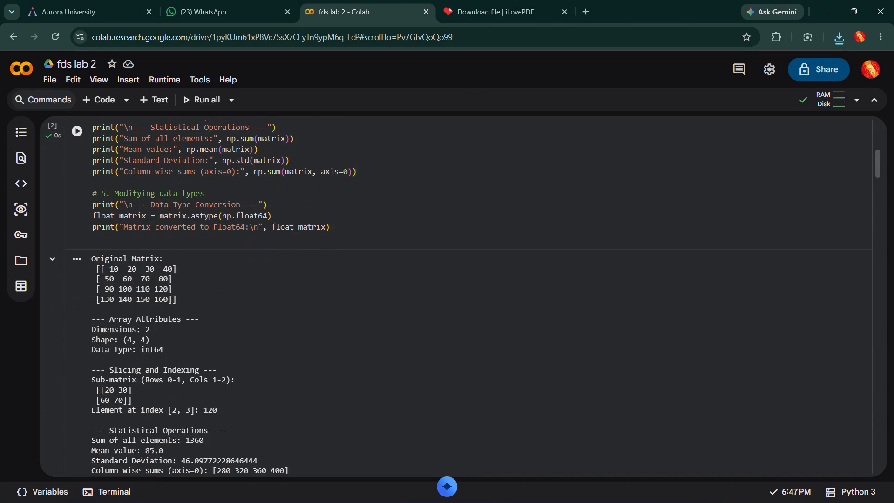
scroll(244, 231, down, 2)
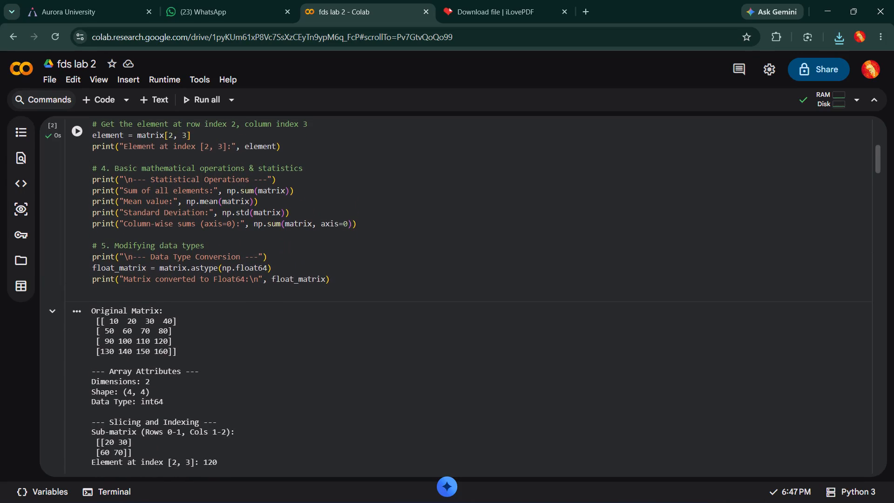
scroll(244, 231, right, 1)
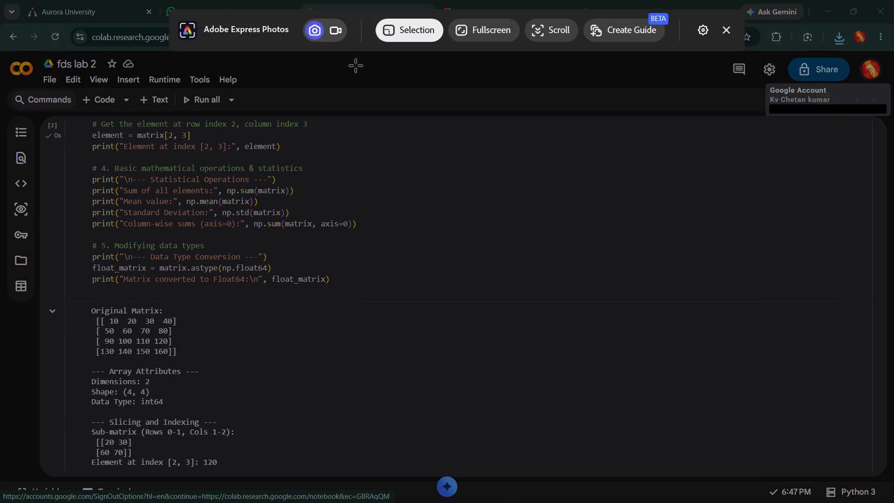
drag(0, 46, 794, 502)
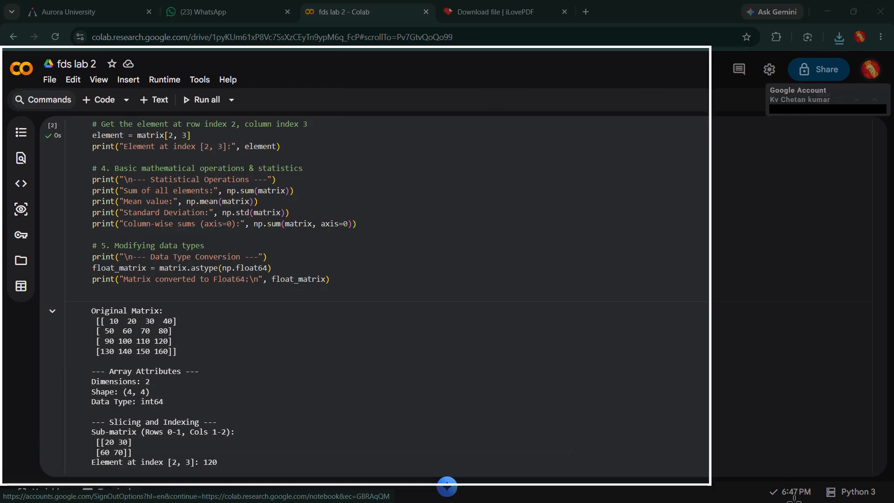
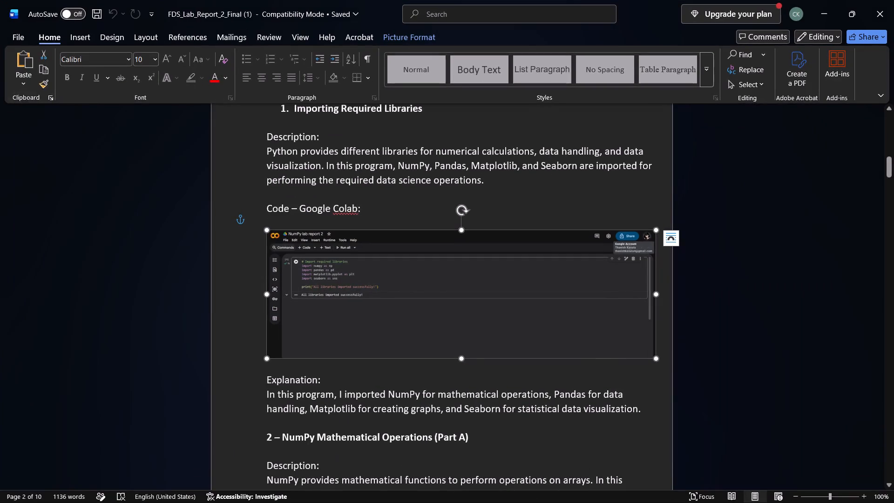
Replace the old Colab screenshot under Importing Required Libraries with the captured fds lab 2 screenshot.
key(BackSpace)
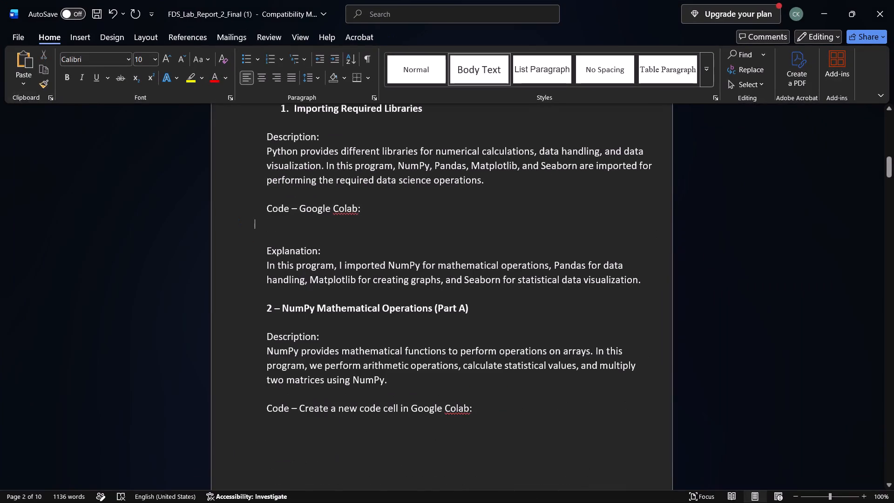
key(ctrl+v)
Delete the old Colab screenshot for section 2, NumPy Mathematical Operations (Part A), above its Explanation.
scroll(390, 293, down, 1)
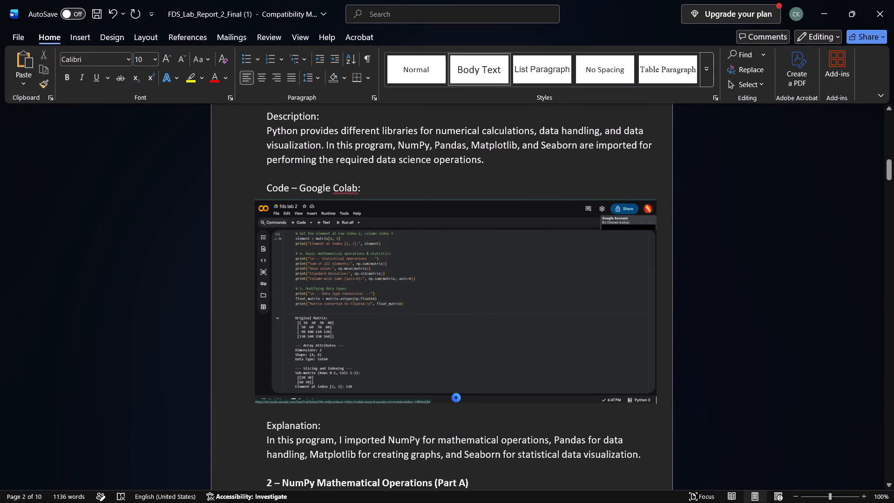
scroll(390, 293, down, 2)
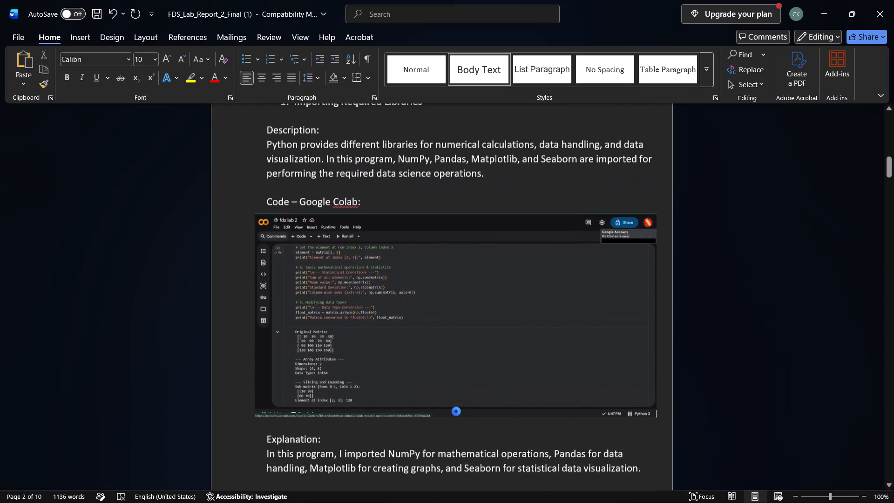
scroll(390, 293, down, 1)
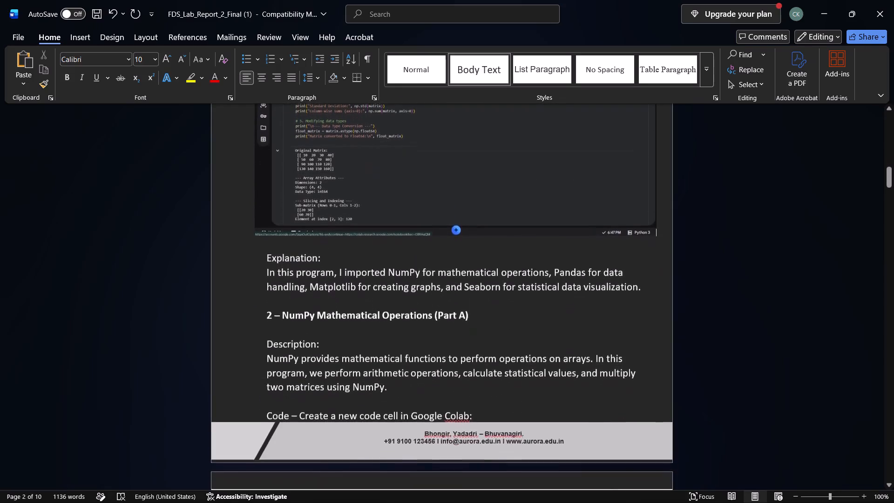
scroll(390, 293, down, 2)
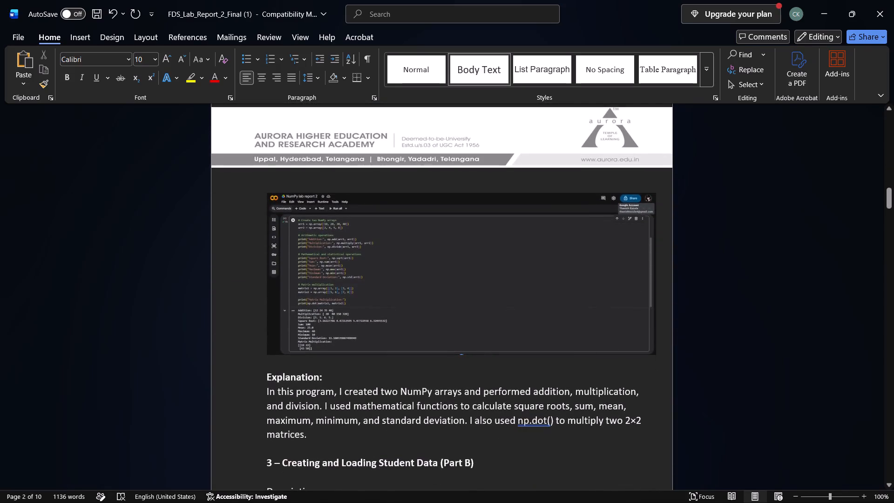
click(421, 277)
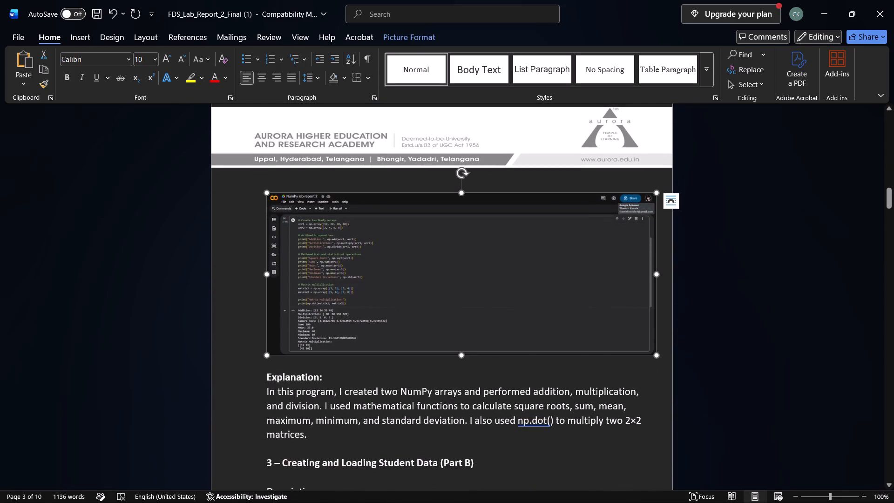
key(BackSpace)
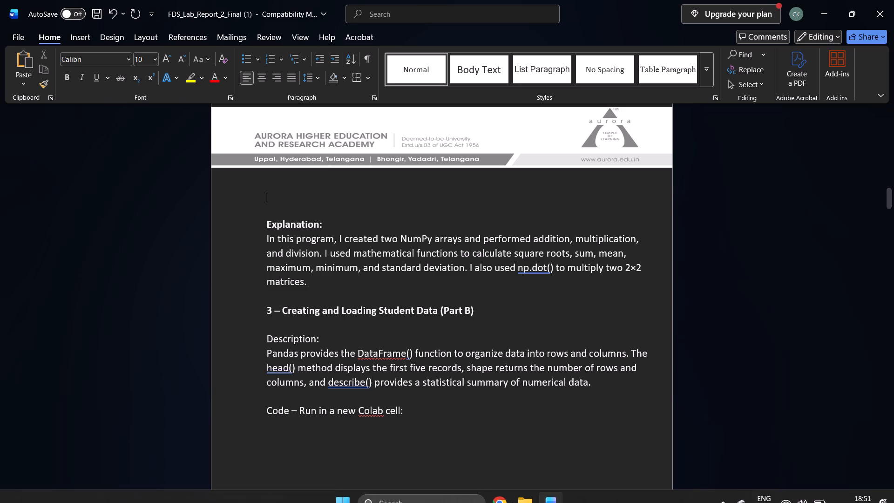
Switch to the fds lab 2 notebook in Chrome and capture a full-width screenshot from its header to the Matrix Multiplication output.
click(501, 495)
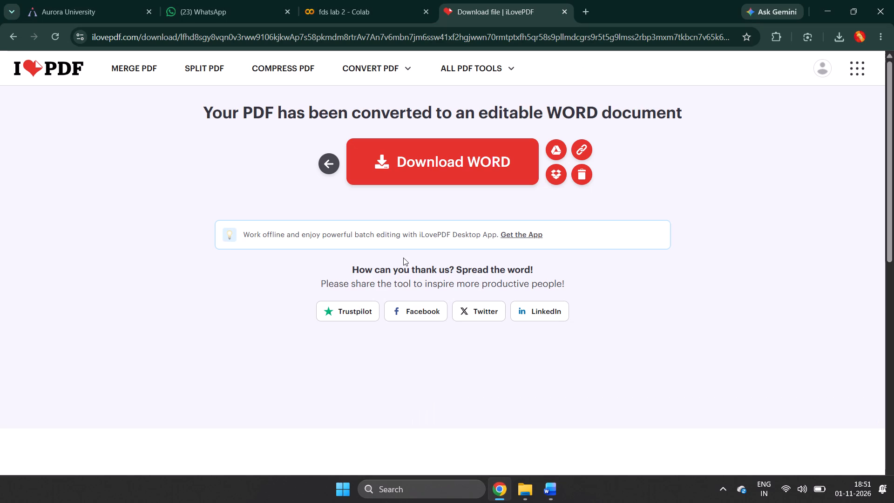
click(363, 7)
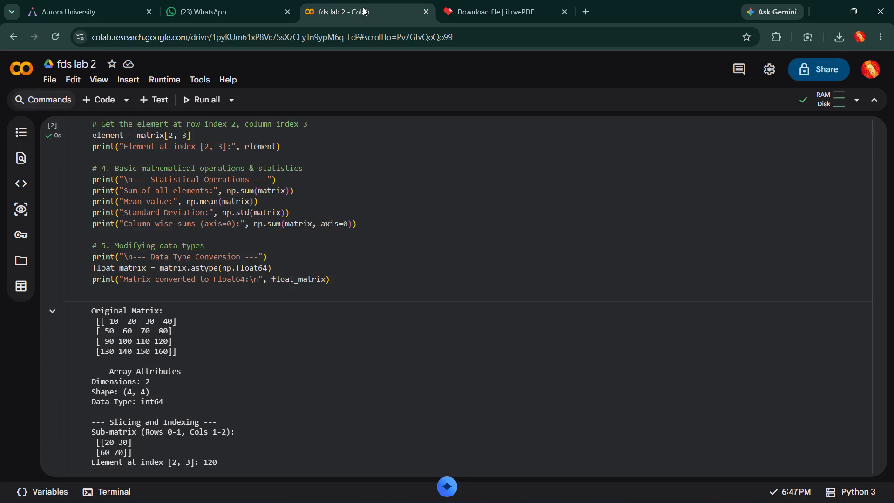
scroll(277, 247, down, 5)
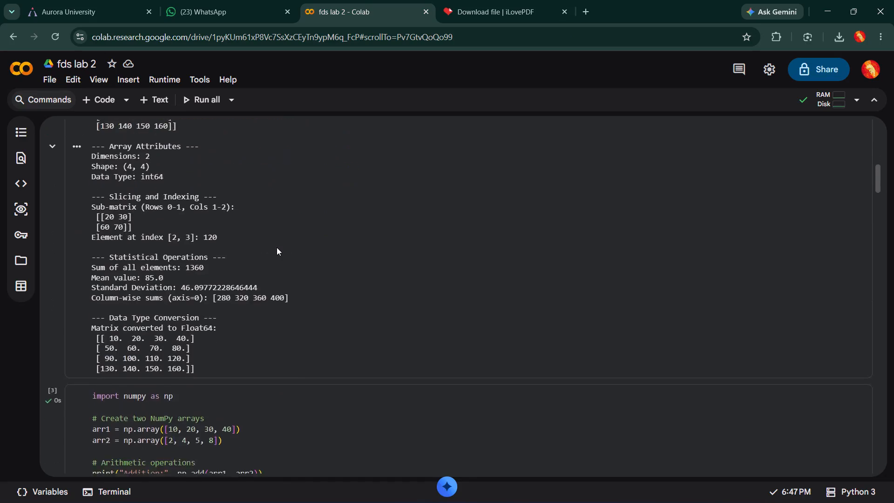
scroll(277, 247, down, 2)
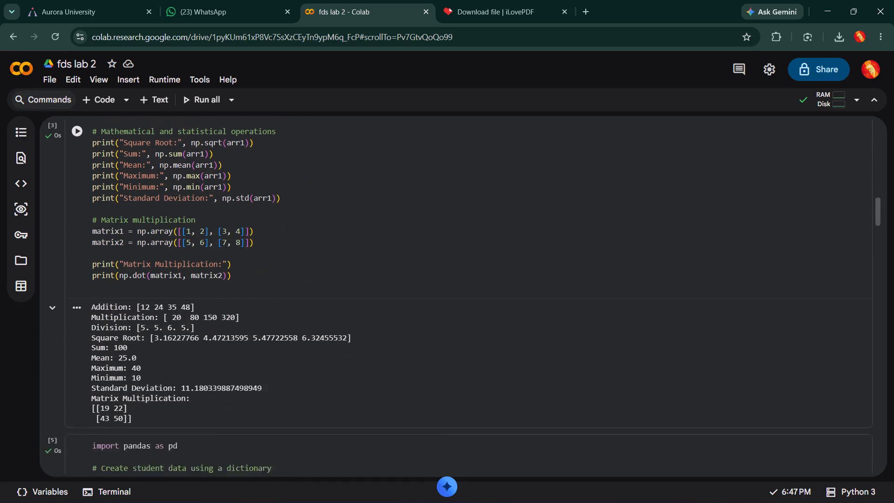
scroll(277, 247, down, 2)
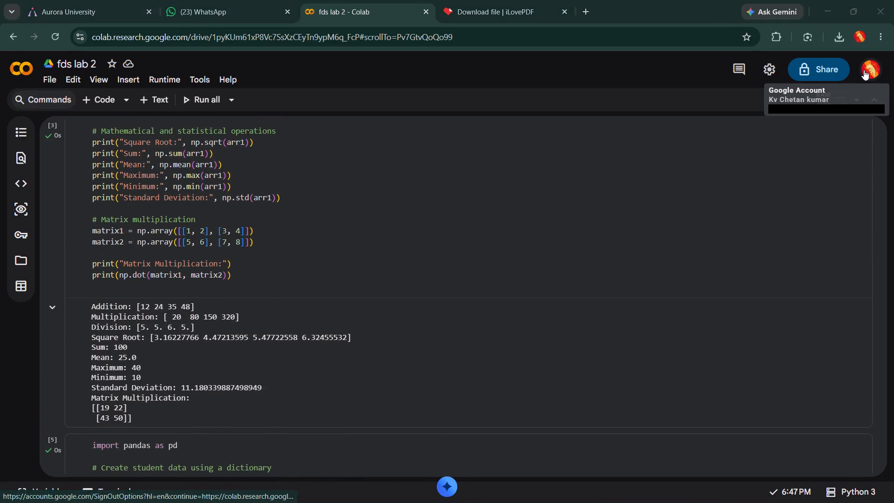
drag(0, 52, 634, 455)
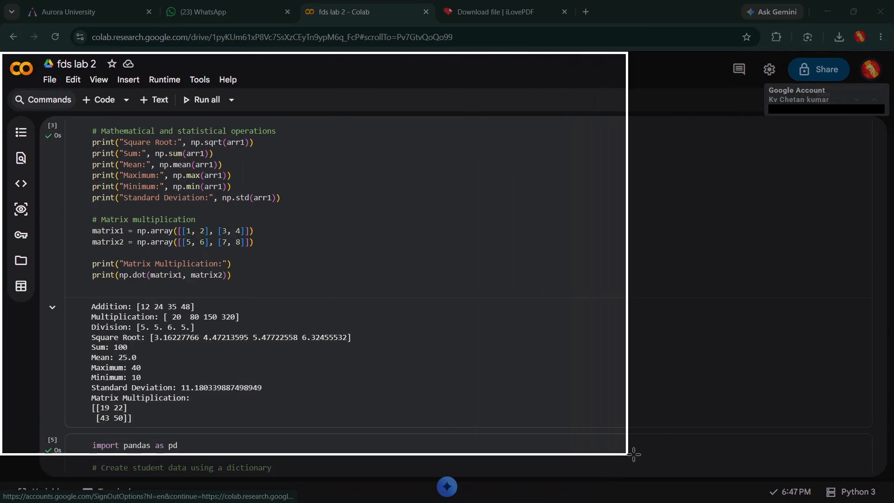
drag(634, 455, 798, 438)
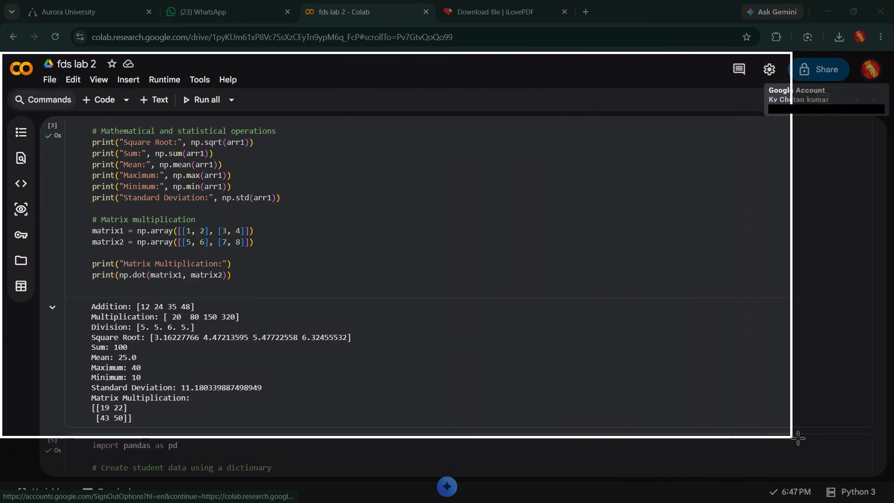
drag(798, 438, 893, 439)
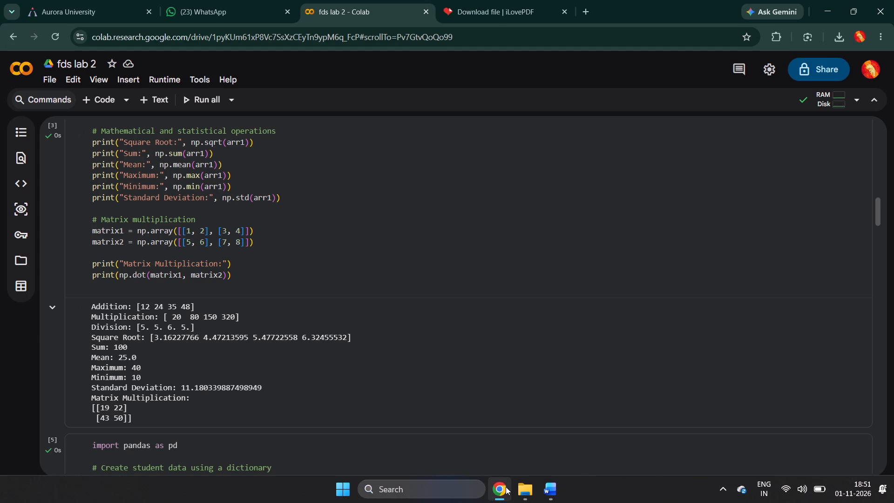
Switch to Word and paste the captured screenshot above the Explanation for NumPy Mathematical Operations (Part A).
click(546, 496)
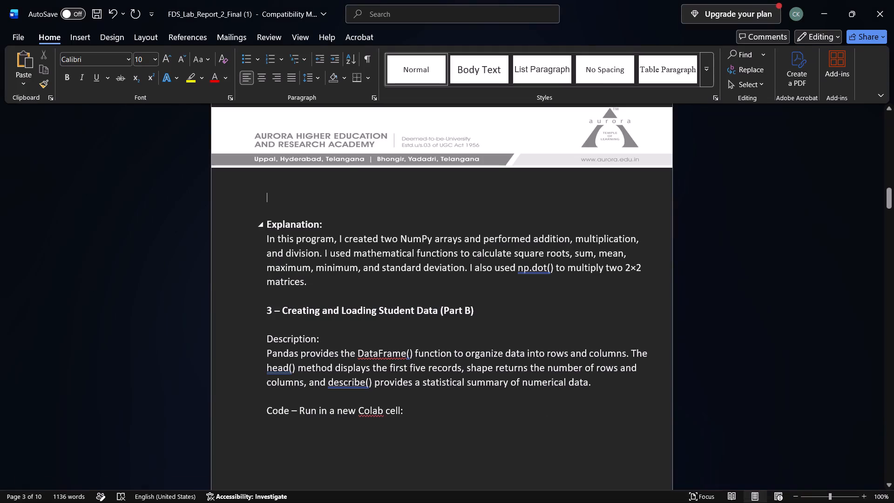
key(ctrl+v)
Delete the old Colab screenshot for section 3, Creating and Loading Student Data (Part B), above its Explanation.
scroll(270, 297, right, 1)
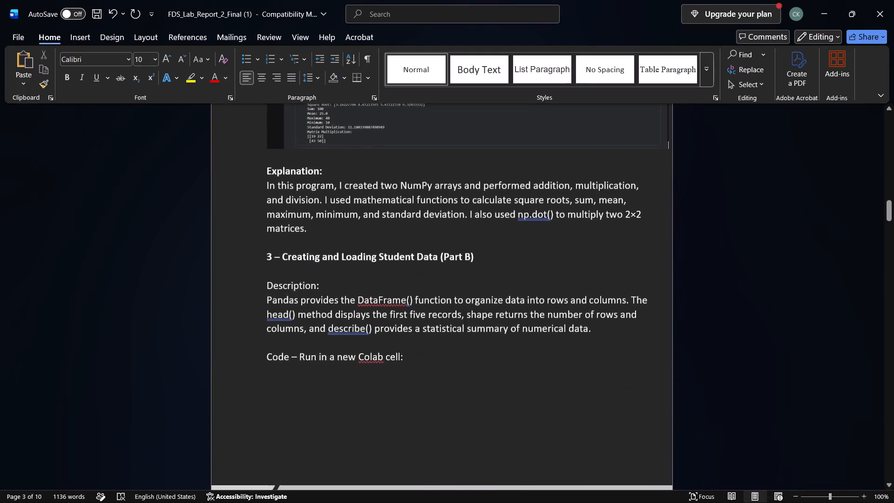
scroll(270, 297, right, 1)
scroll(270, 297, down, 2)
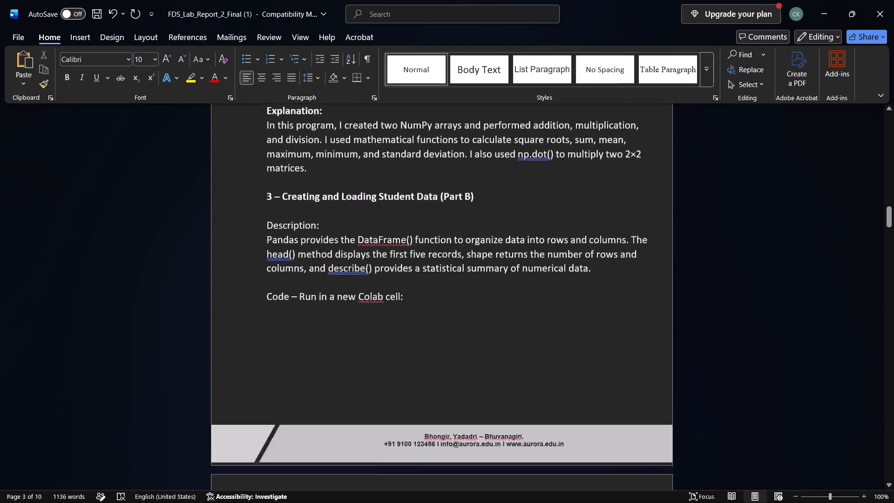
scroll(270, 297, down, 3)
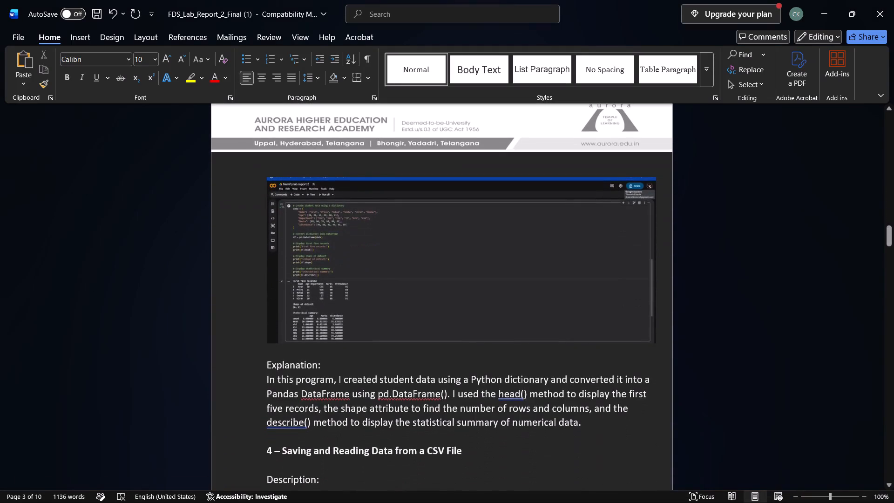
click(385, 245)
key(BackSpace)
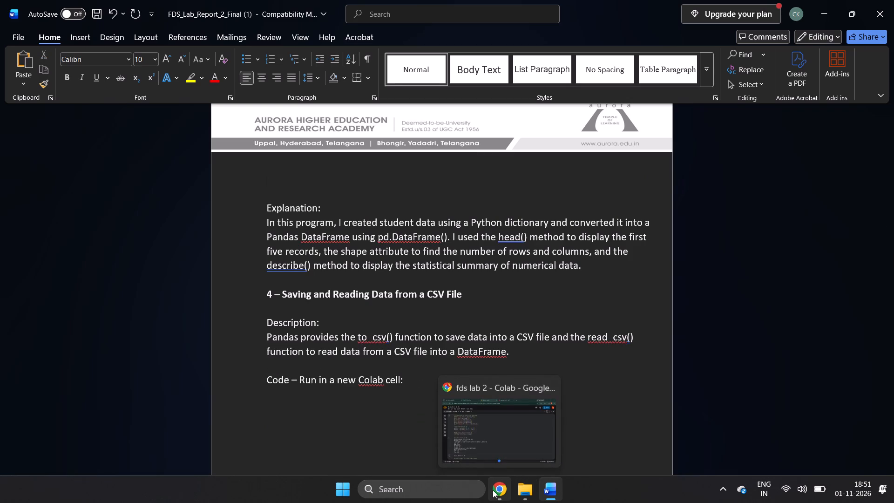
Switch to Chrome and capture a full-width screenshot of the notebook showing the student DataFrame code, first five records and start of the statistical summary.
click(493, 490)
scroll(365, 317, down, 2)
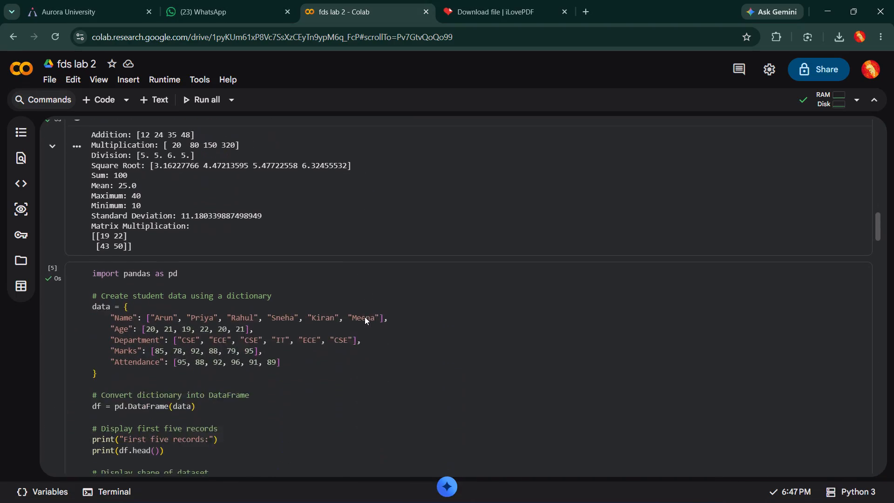
scroll(365, 317, down, 3)
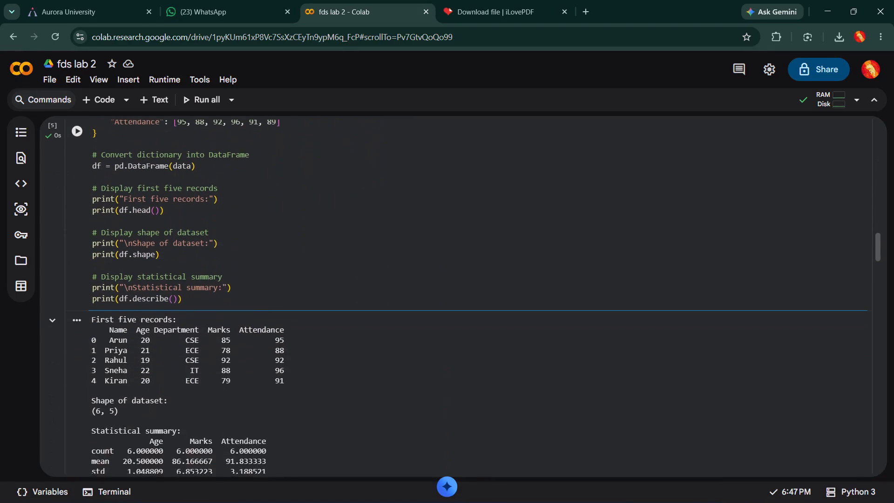
scroll(365, 317, down, 2)
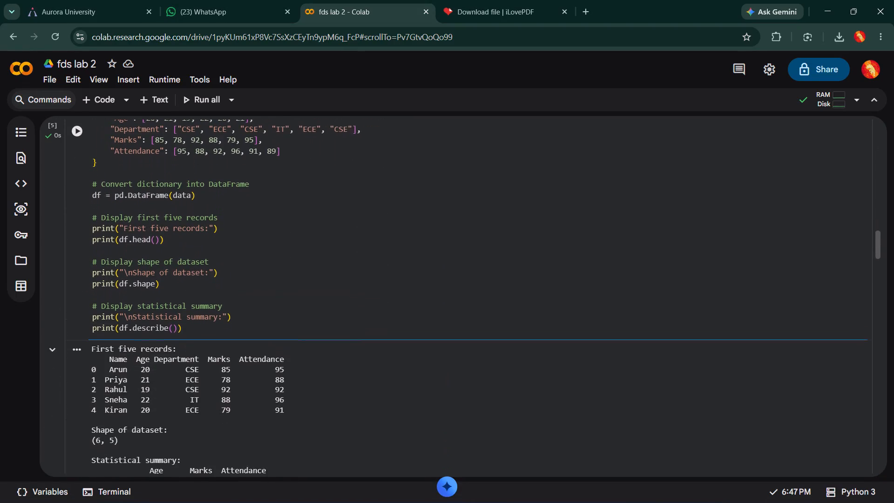
scroll(365, 317, down, 1)
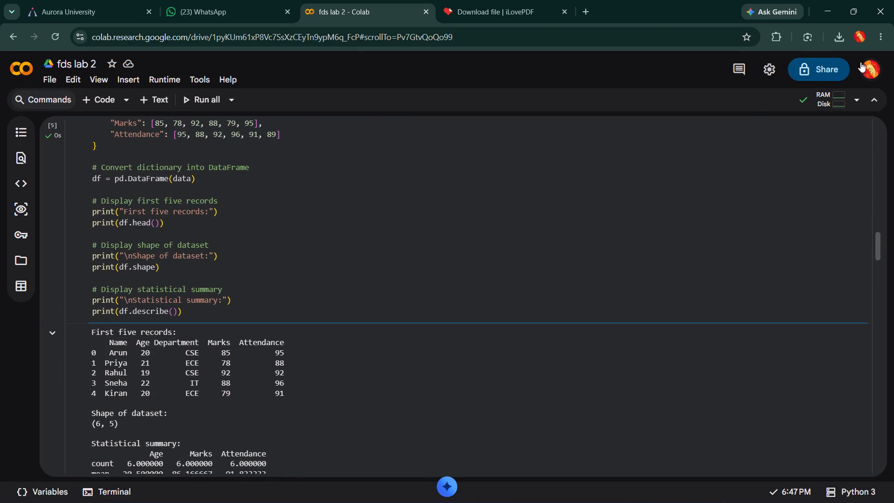
key(Print)
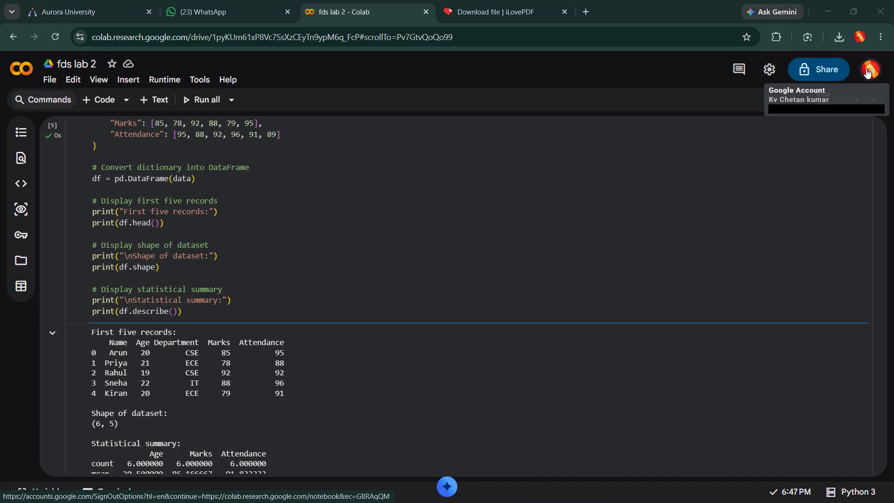
drag(0, 49, 100, 195)
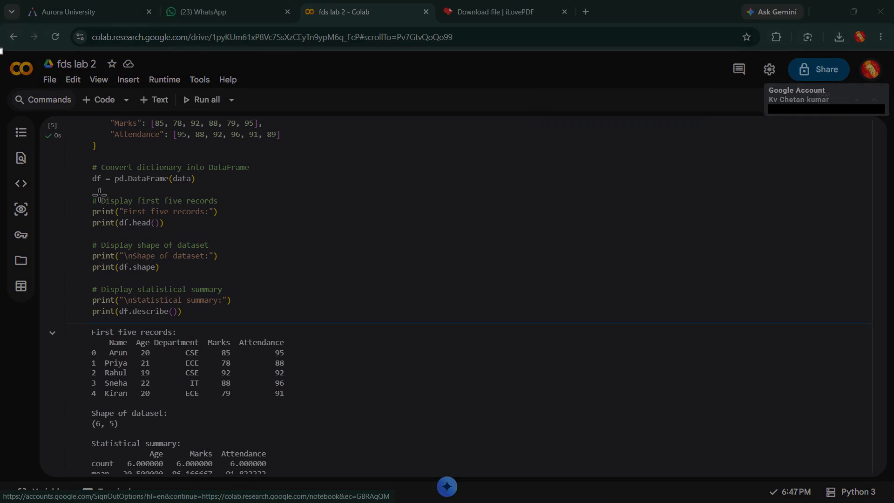
drag(100, 195, 766, 487)
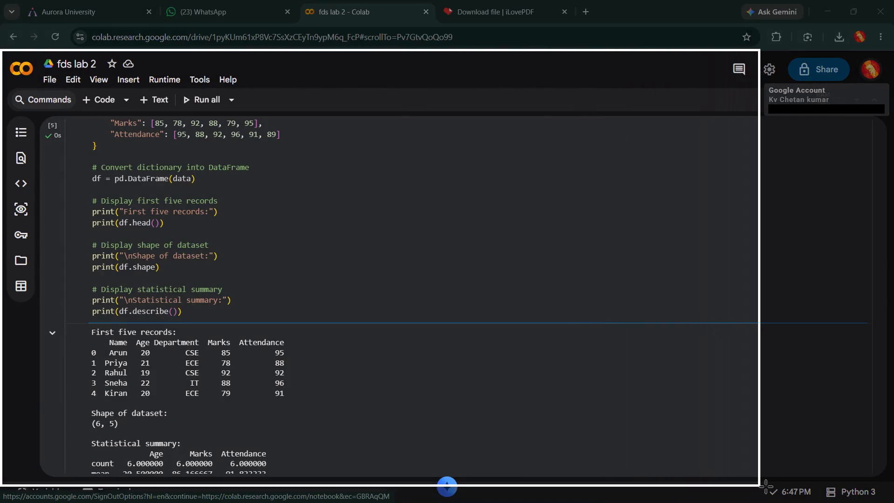
drag(766, 487, 893, 481)
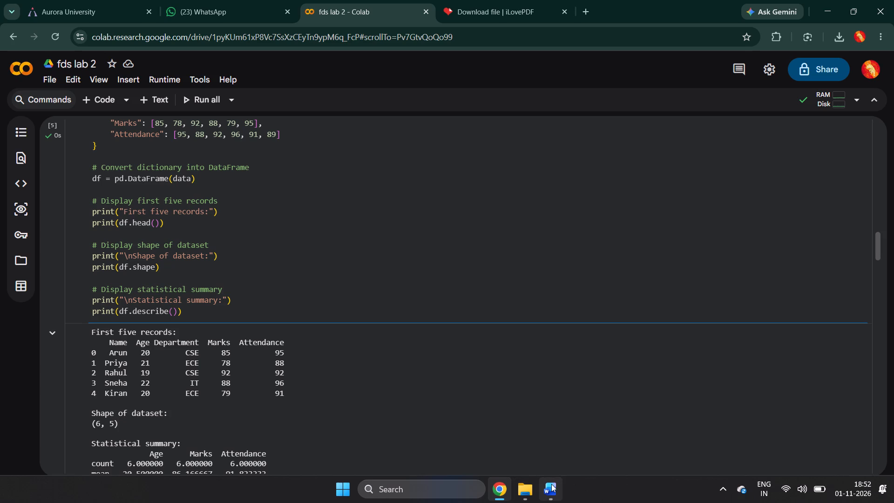
Switch to Word and paste the student data screenshot above the Explanation for Creating and Loading Student Data (Part B).
click(551, 484)
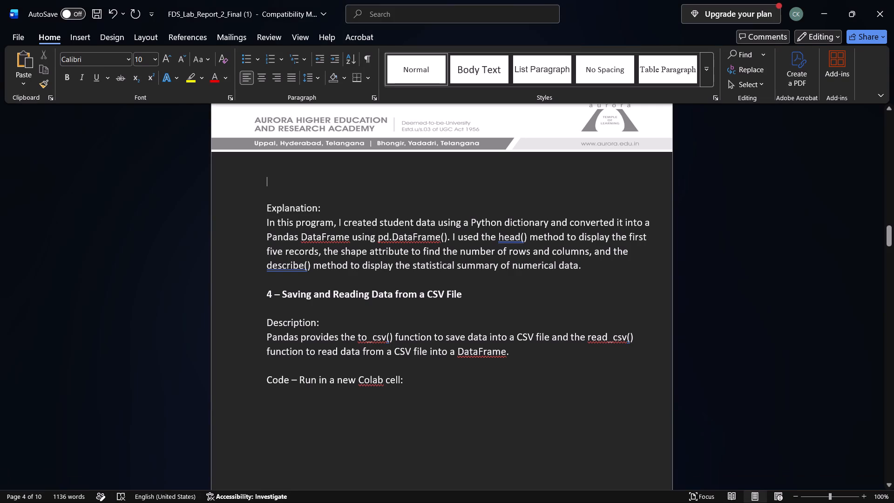
key(ctrl+v)
Delete the old Colab screenshot for section 4, Saving and Reading Data from a CSV File, above its Explanation.
scroll(296, 287, down, 4)
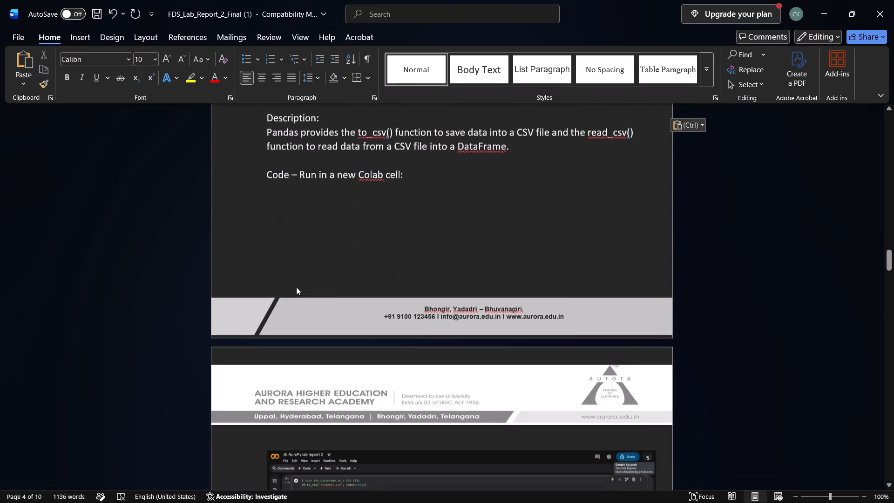
scroll(296, 287, down, 3)
click(353, 260)
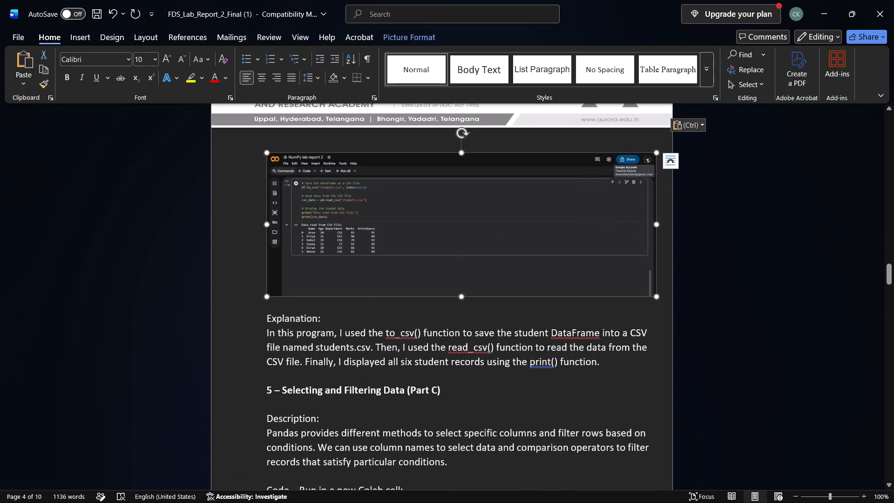
key(BackSpace)
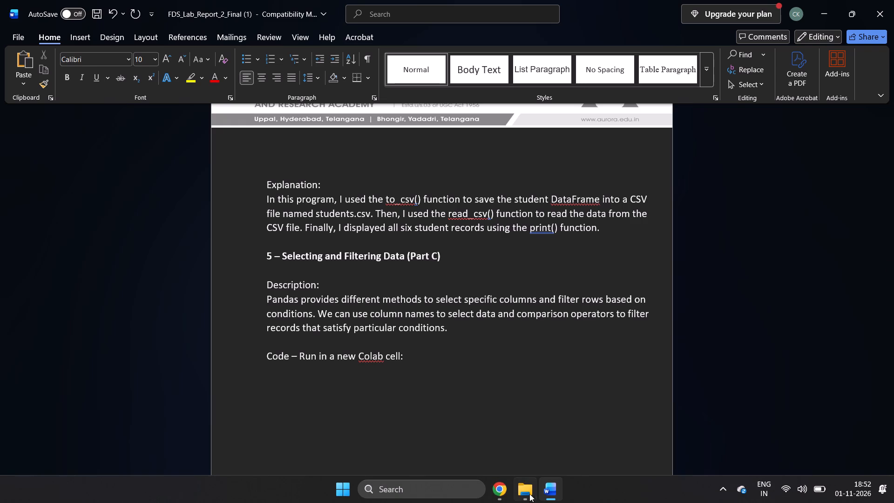
Switch to Chrome and capture a full-width screenshot of the notebook from its header through the students.csv save-and-read code and output.
click(501, 491)
scroll(390, 334, down, 9)
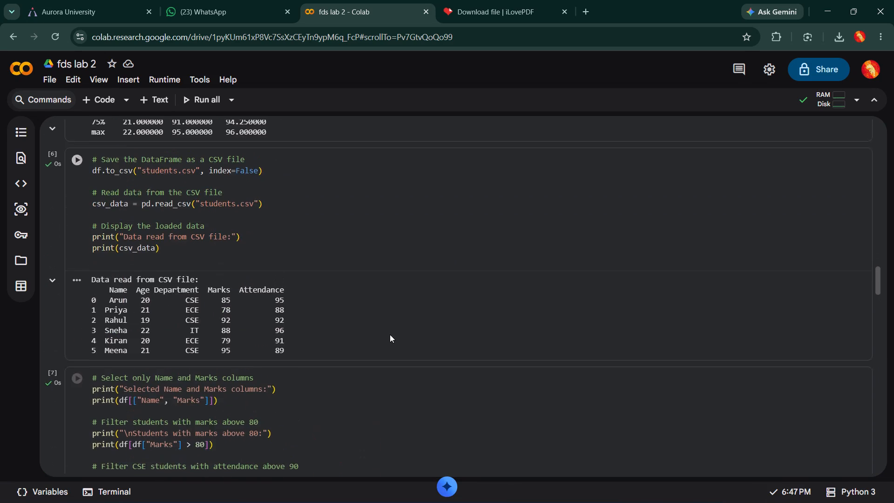
scroll(390, 334, down, 1)
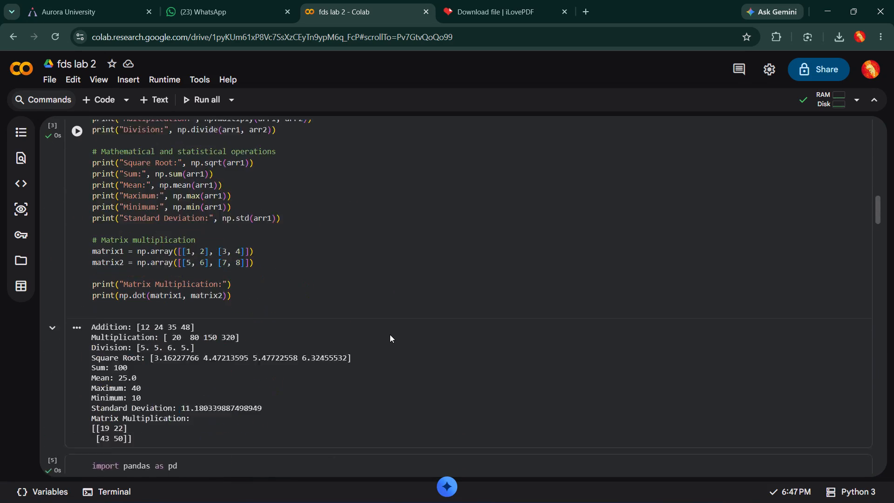
scroll(390, 334, down, 1)
scroll(390, 334, up, 1)
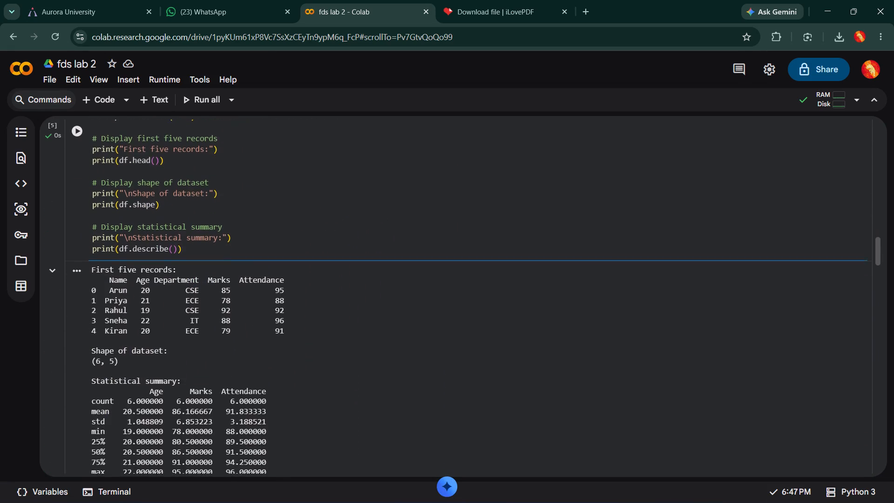
scroll(390, 334, up, 1)
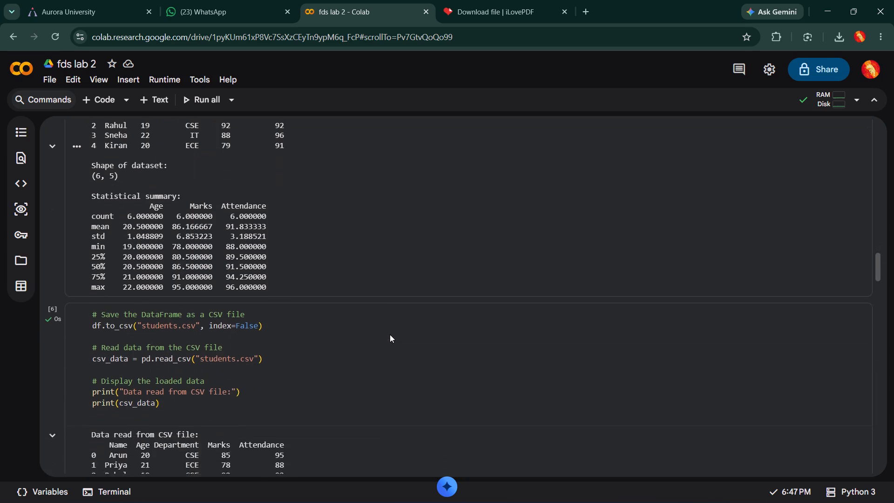
scroll(390, 334, up, 5)
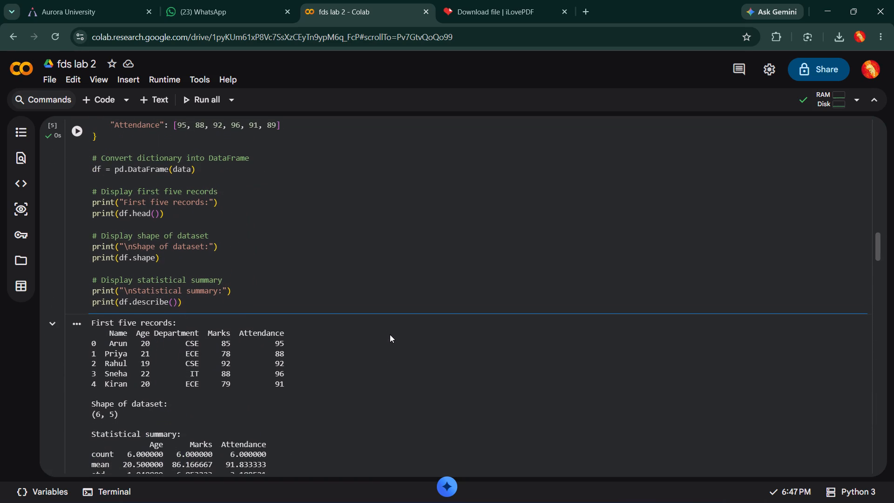
scroll(390, 334, up, 6)
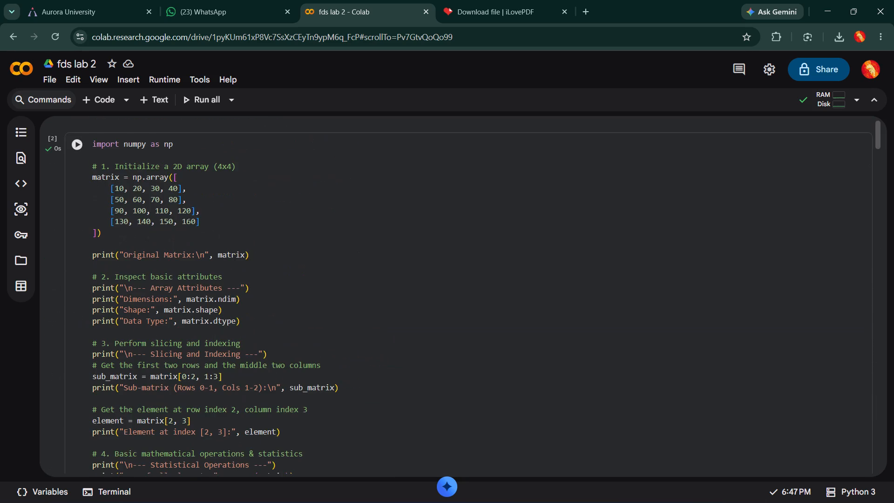
scroll(390, 334, down, 5)
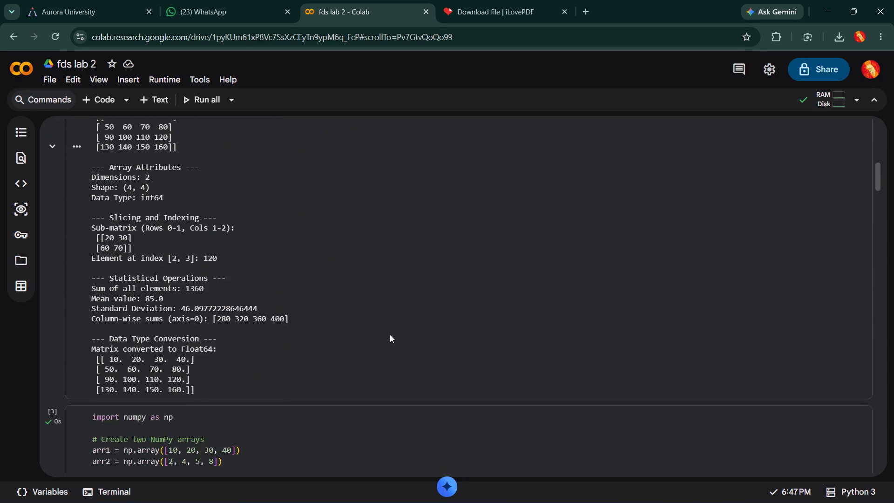
scroll(390, 334, down, 5)
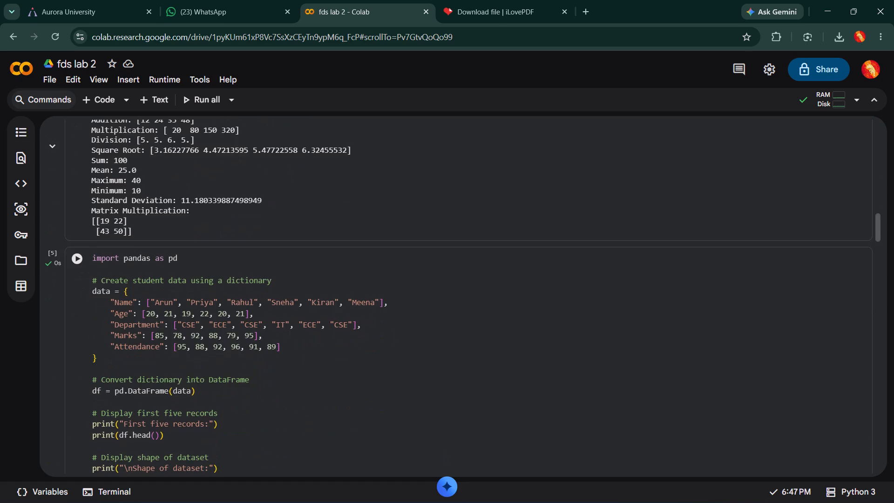
scroll(390, 334, down, 5)
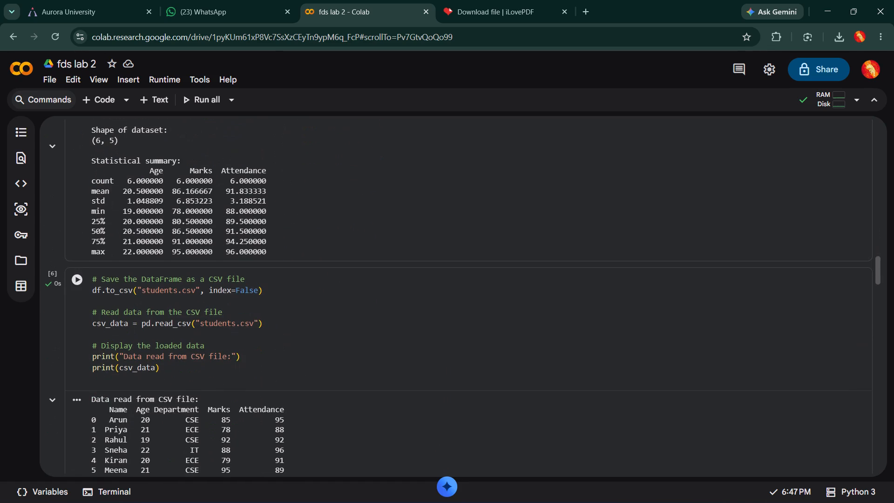
scroll(390, 334, down, 2)
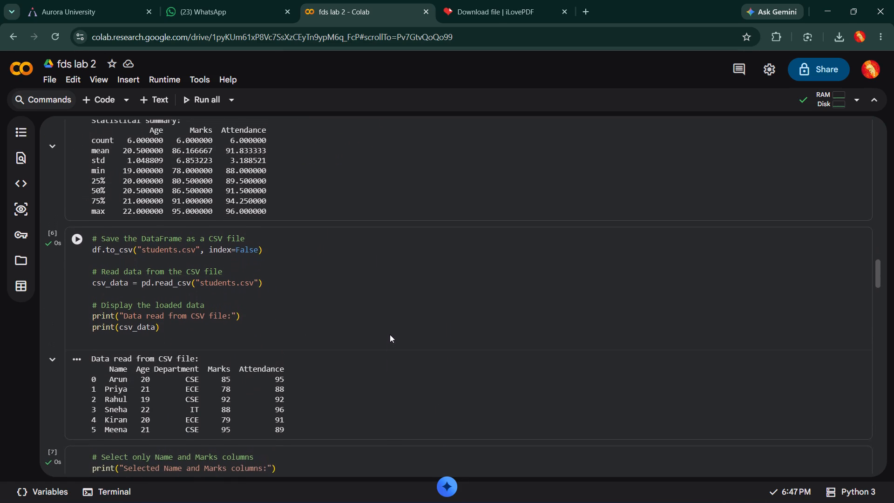
scroll(390, 334, down, 2)
scroll(390, 334, up, 1)
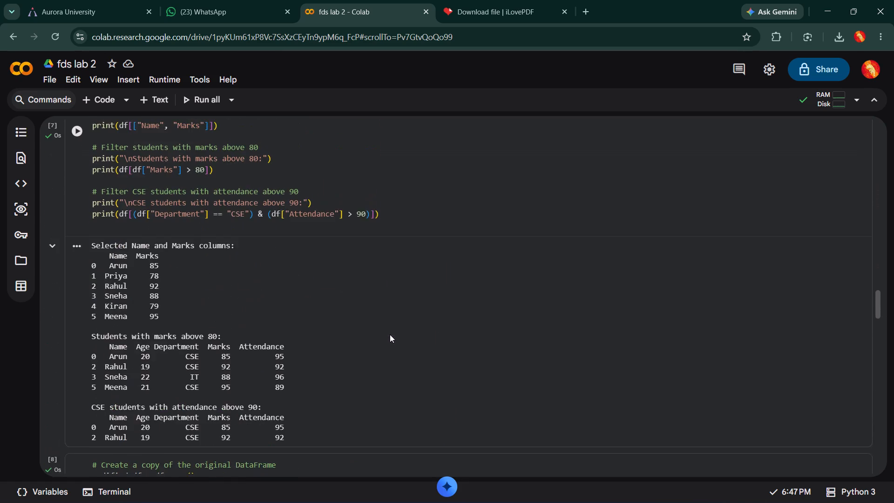
scroll(390, 334, up, 2)
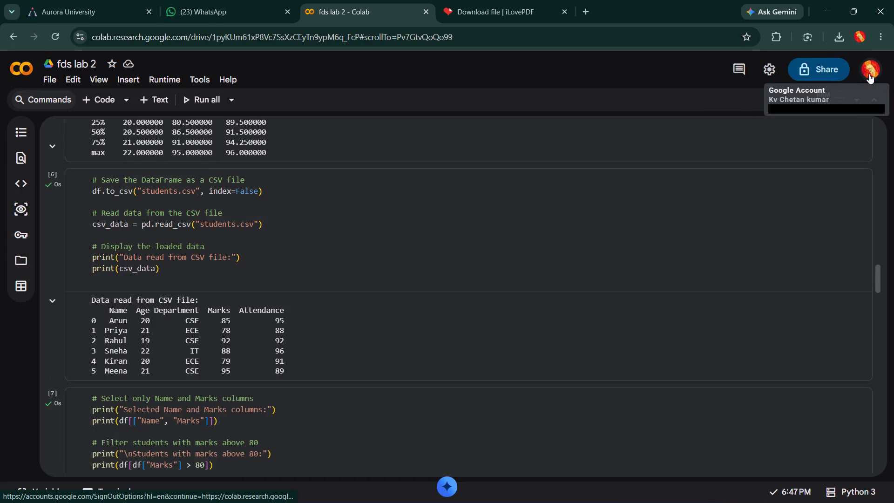
scroll(631, 200, down, 1)
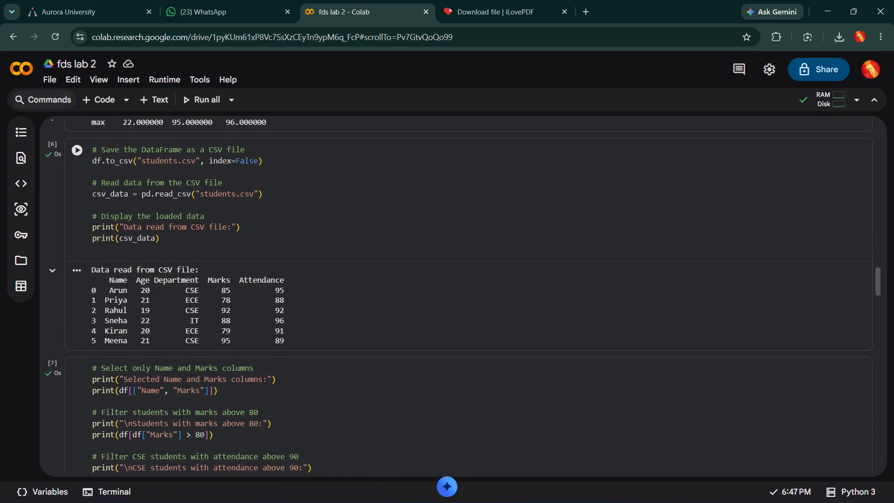
scroll(631, 200, down, 1)
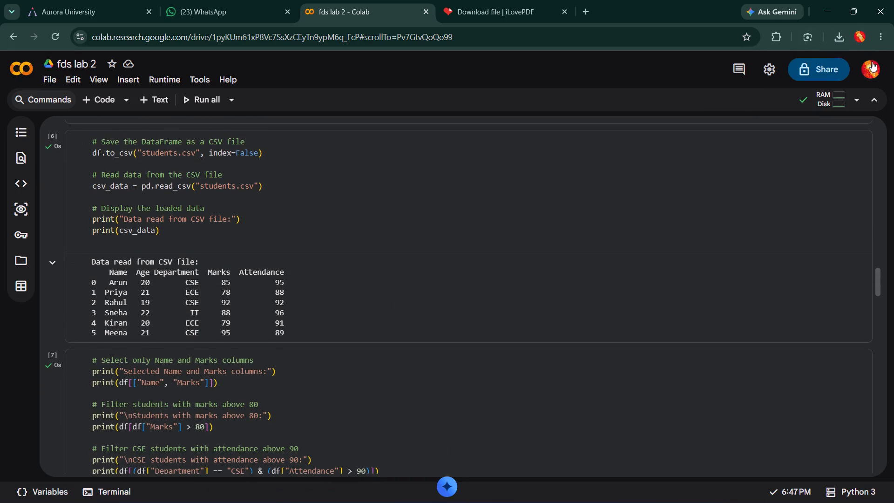
key(Print)
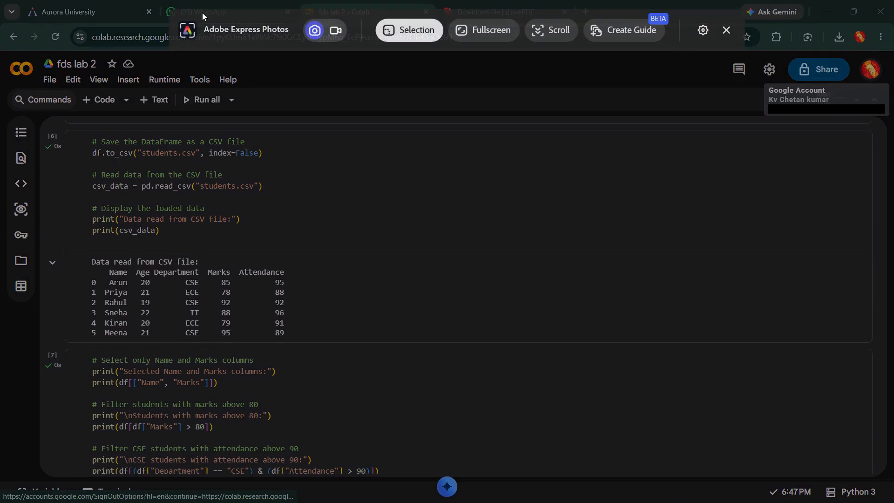
drag(0, 44, 13, 62)
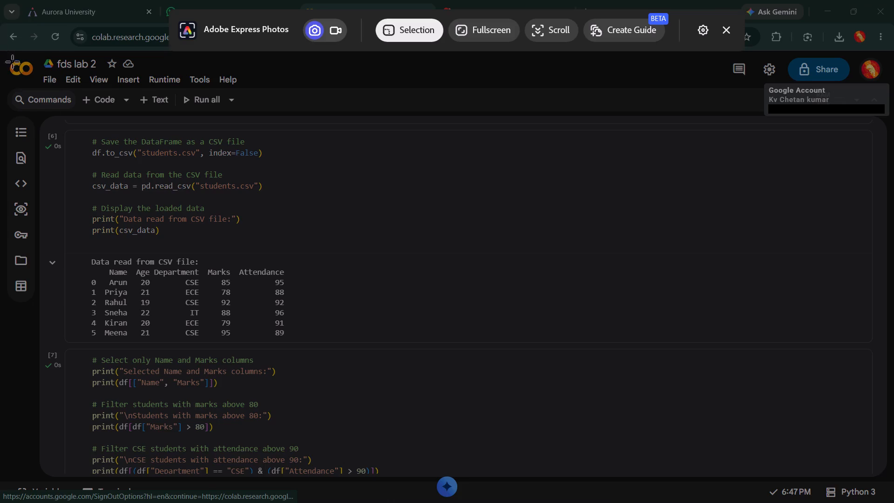
drag(13, 62, 778, 344)
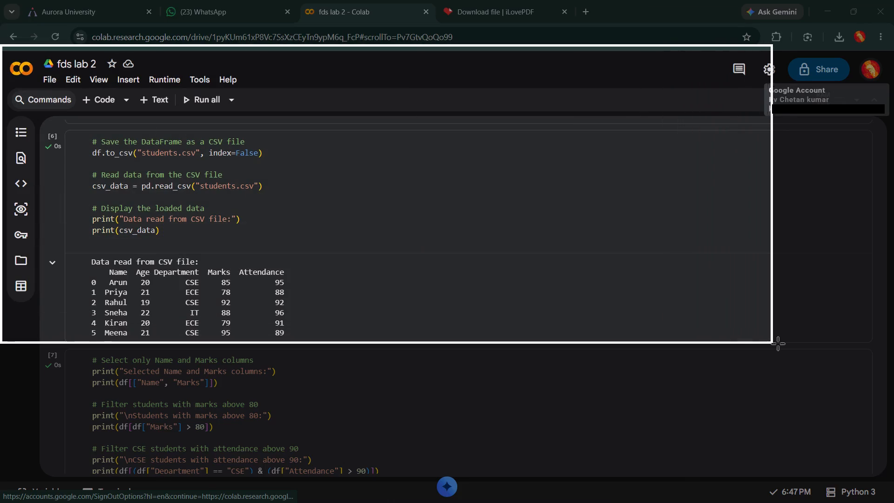
drag(778, 344, 893, 344)
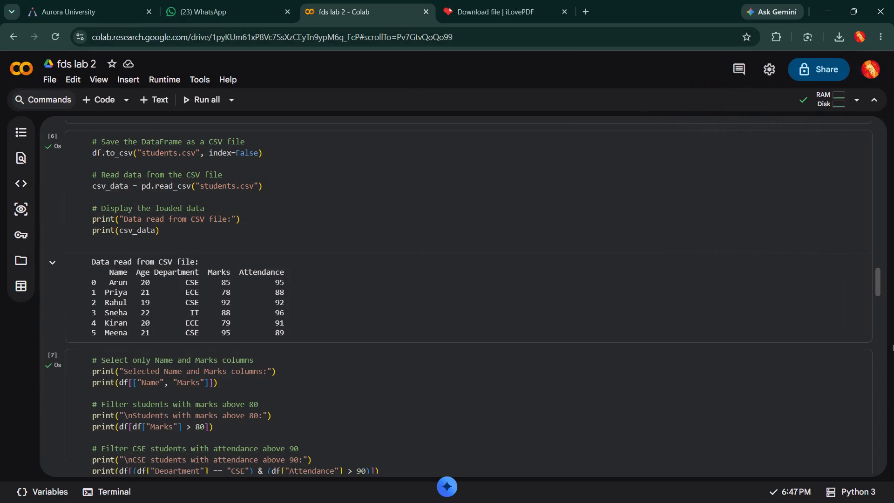
Switch to Word and paste the CSV screenshot above the Explanation for Saving and Reading Data from a CSV File.
click(553, 480)
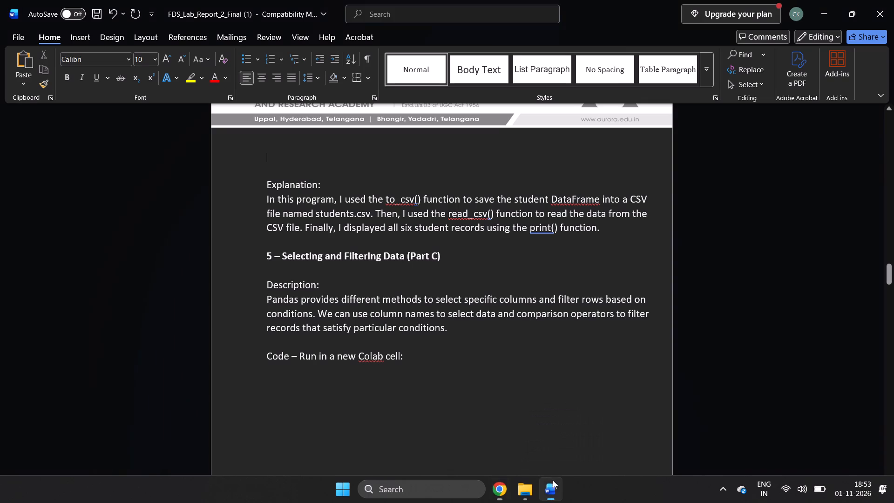
key(ctrl+v)
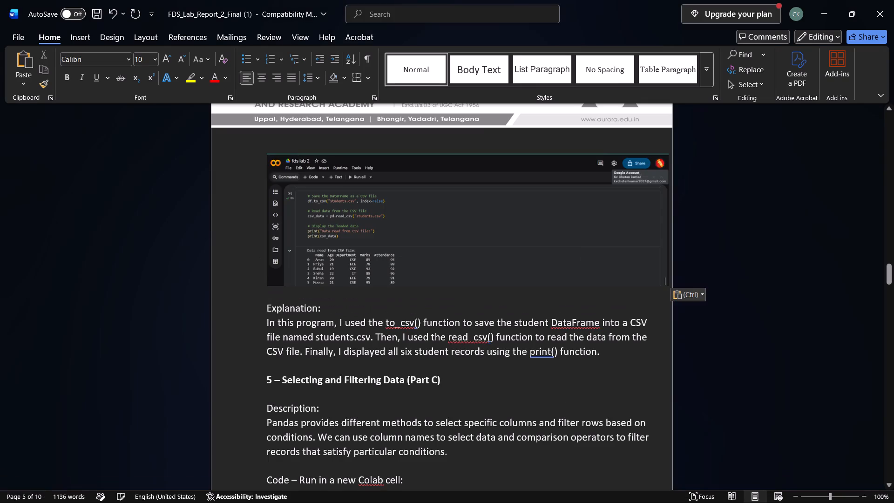
Delete the old Colab screenshot for section 5, Selecting and Filtering Data (Part C), above its Explanation.
scroll(334, 283, down, 4)
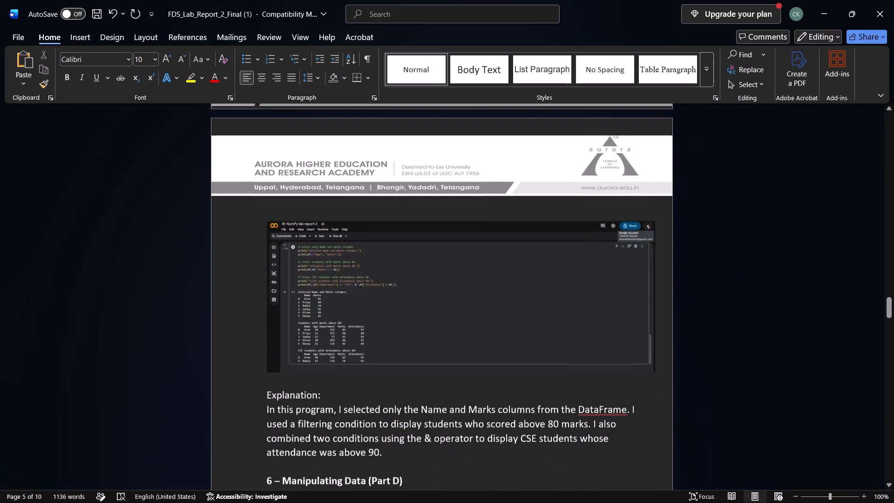
click(404, 246)
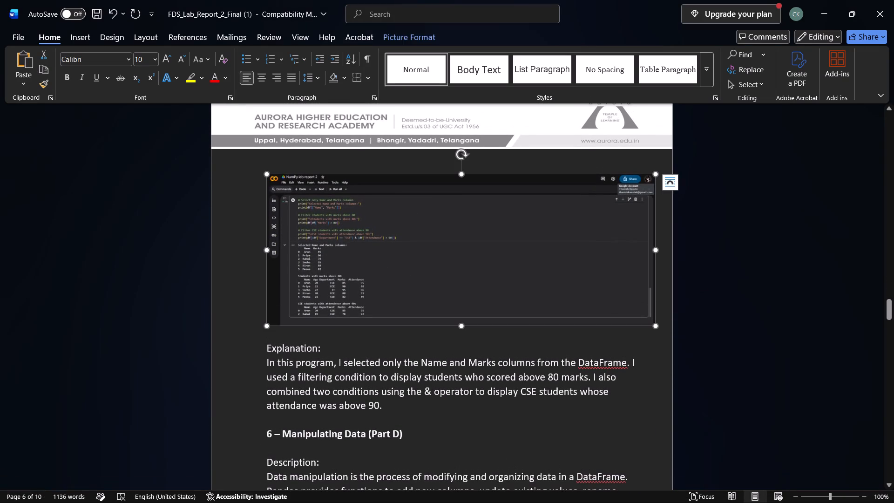
key(BackSpace)
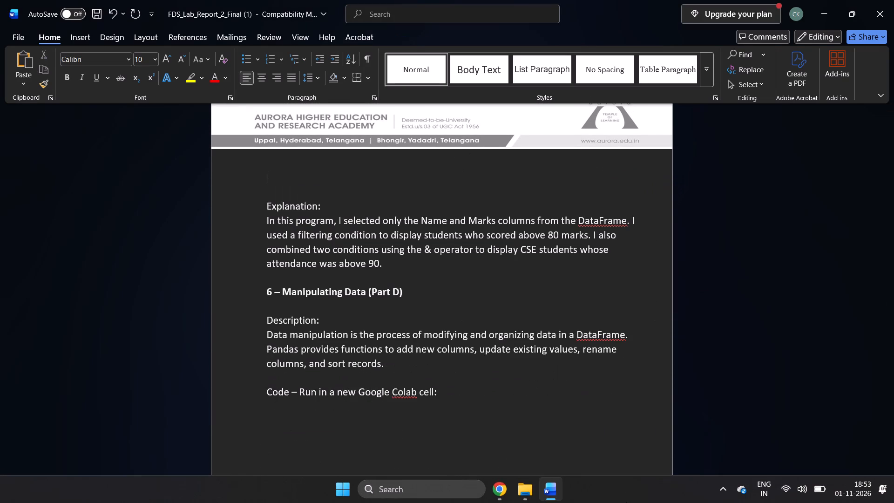
Switch to Chrome and capture a full-width screenshot of the notebook showing the column selection and filtering code with its output.
click(499, 494)
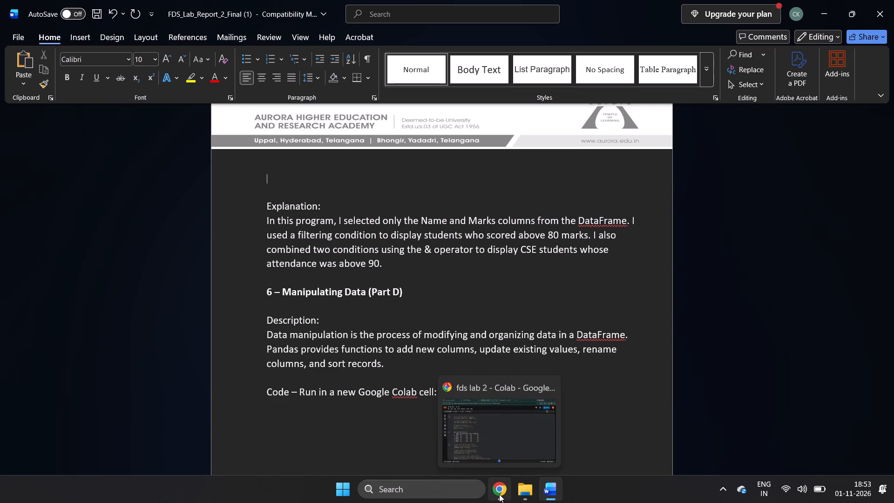
scroll(373, 289, down, 2)
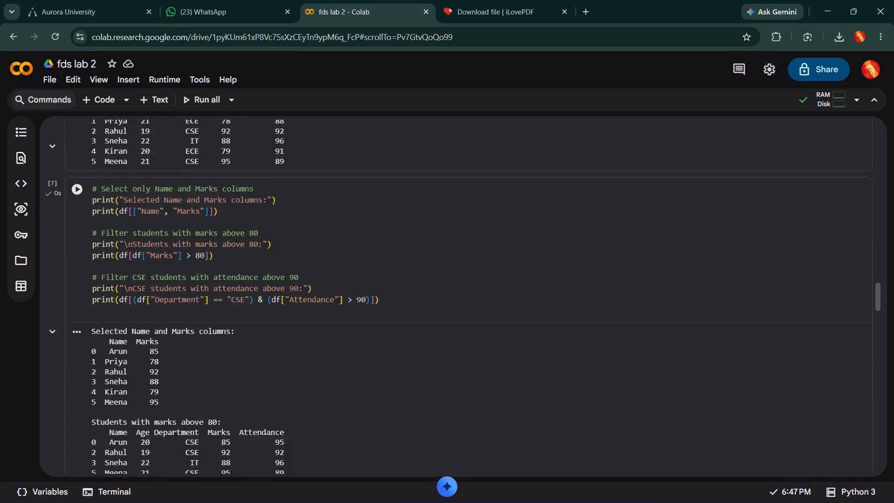
scroll(373, 289, down, 2)
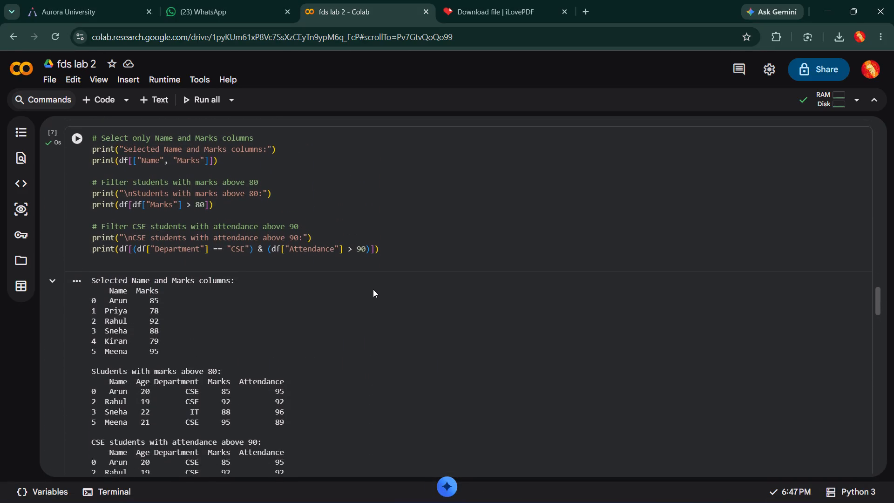
scroll(373, 289, down, 1)
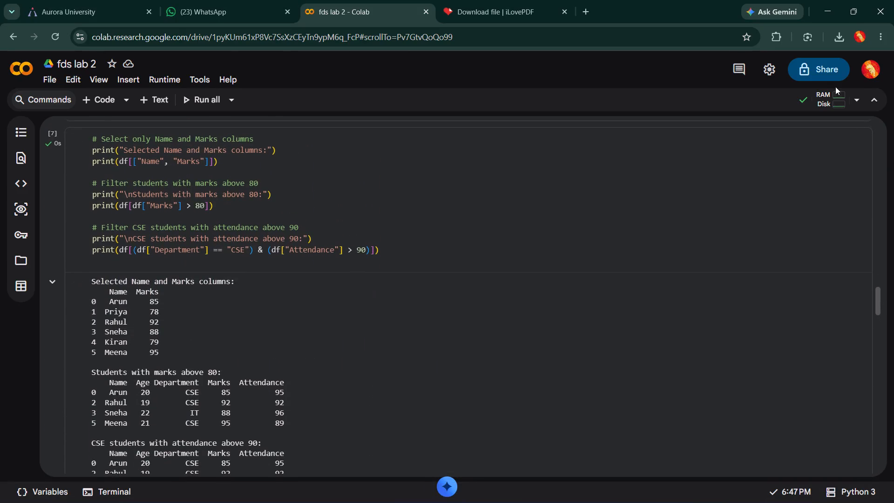
key(Print)
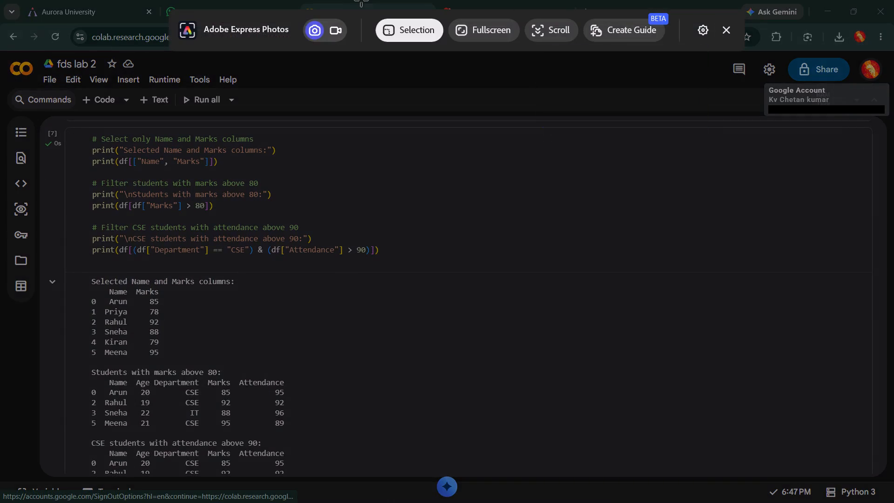
drag(0, 47, 544, 474)
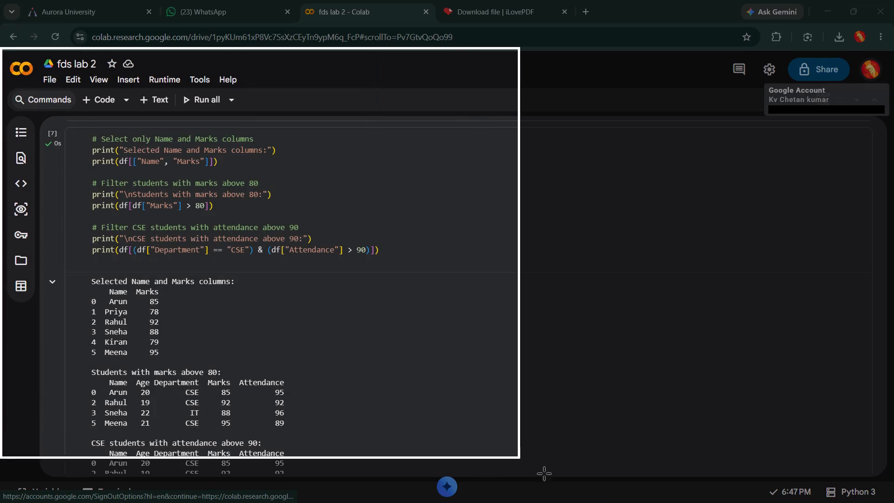
drag(544, 474, 732, 476)
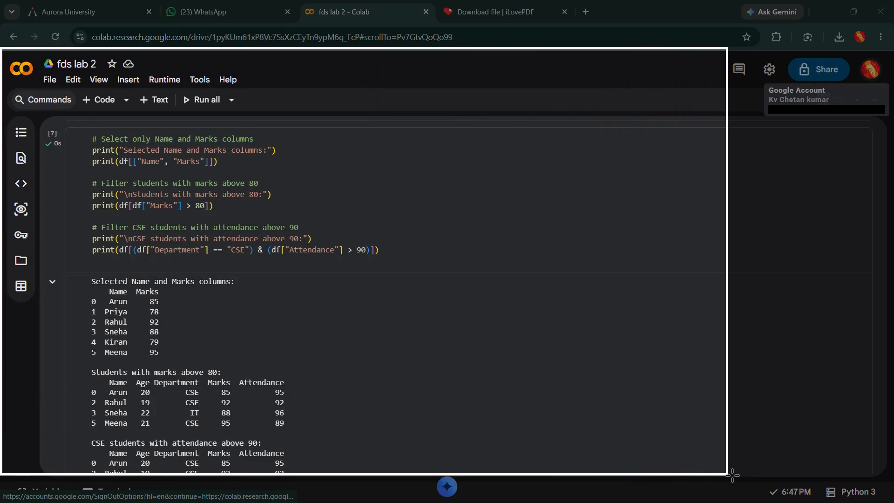
drag(732, 476, 886, 476)
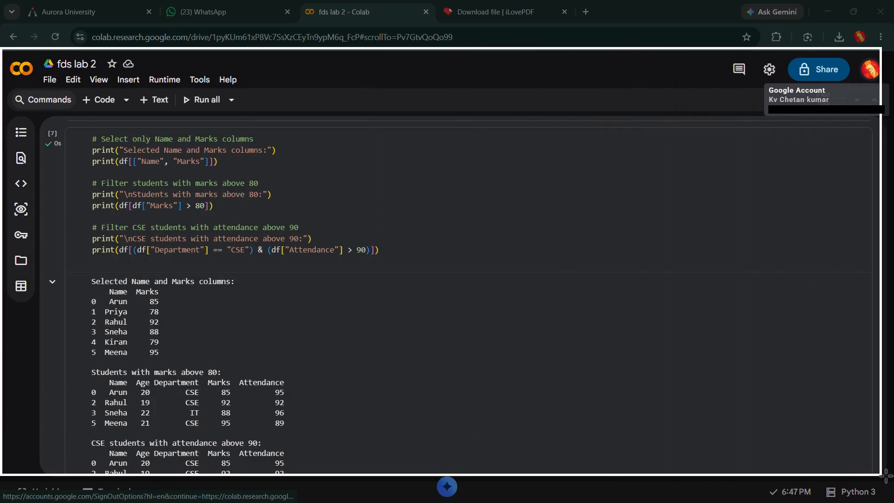
drag(886, 476, 893, 476)
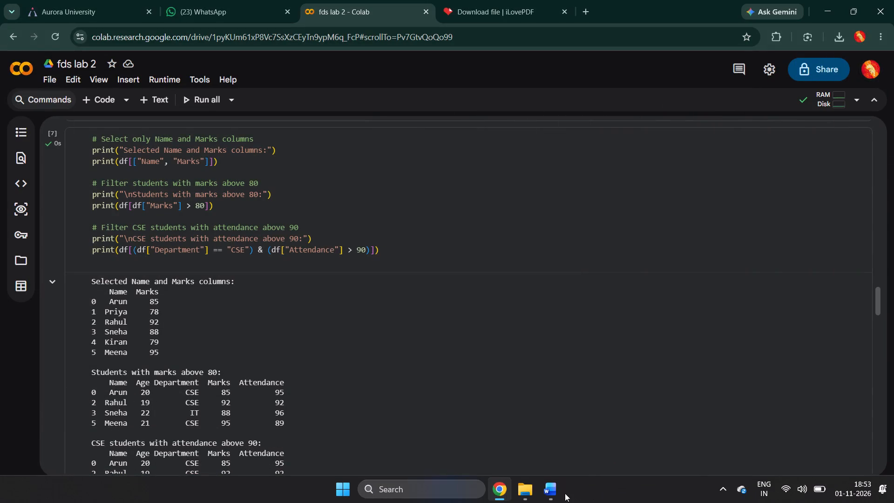
Switch to Word and paste the filtering screenshot above the Explanation for Selecting and Filtering Data (Part C).
click(553, 488)
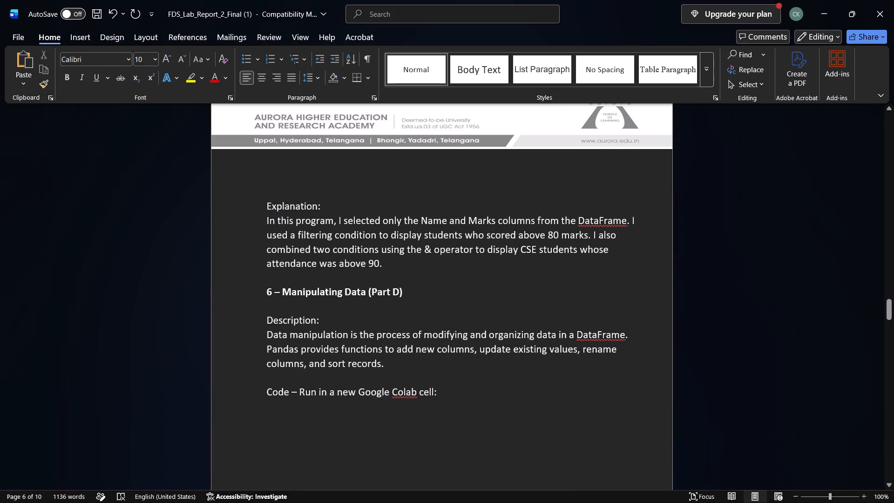
key(ctrl+v)
Delete the old Colab screenshot for section 6, Manipulating Data (Part D), above its Explanation.
scroll(296, 265, down, 2)
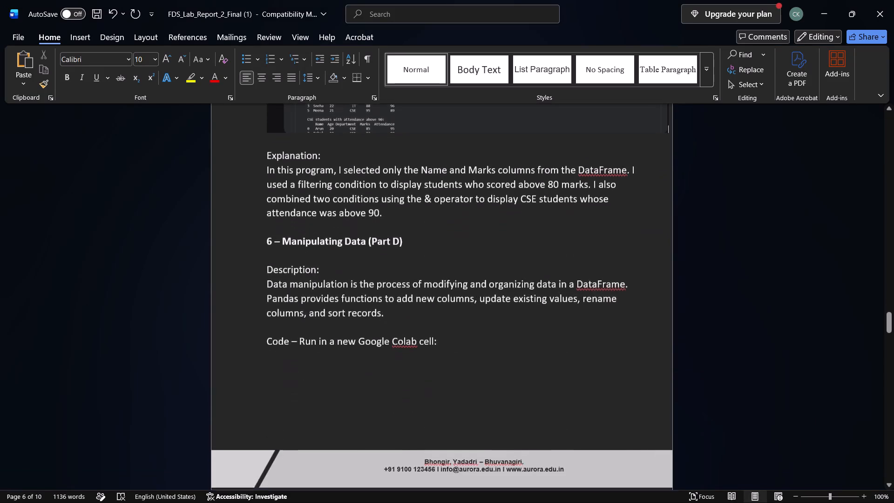
scroll(296, 265, down, 4)
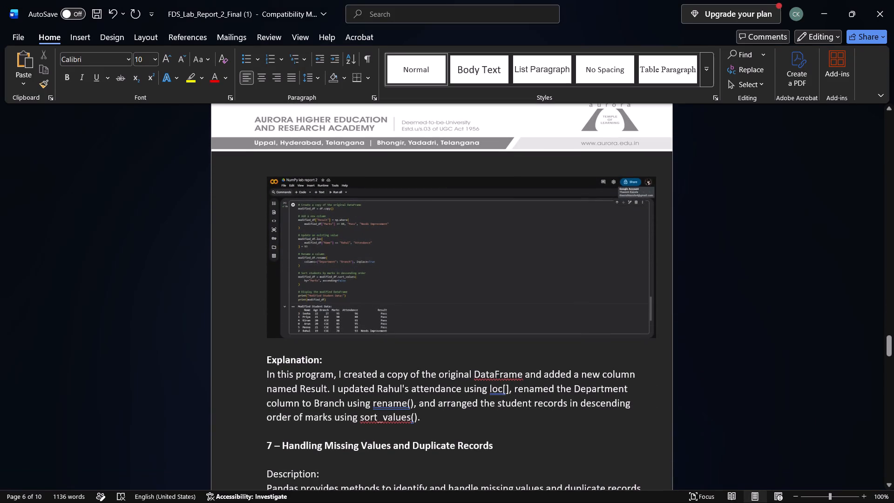
click(425, 284)
key(BackSpace)
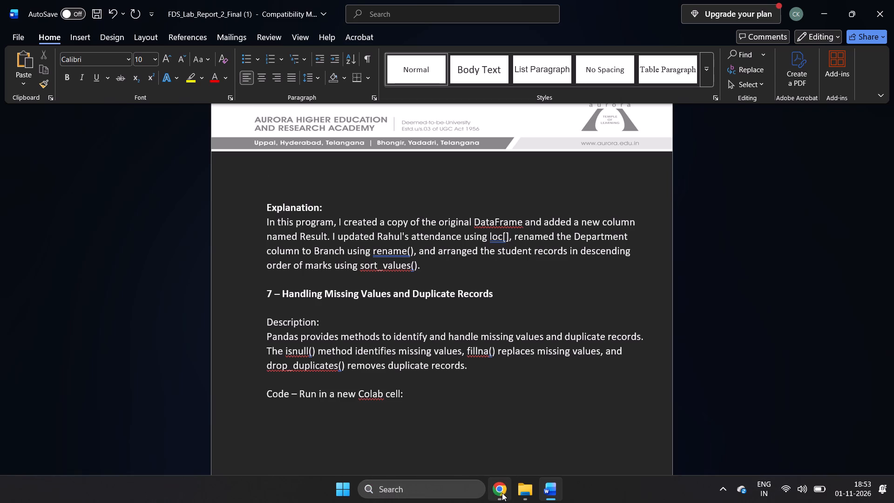
Switch to Chrome and capture a full-width screenshot of the notebook showing the modified_df manipulation code with its Modified Student Data output.
click(502, 494)
scroll(361, 292, down, 1)
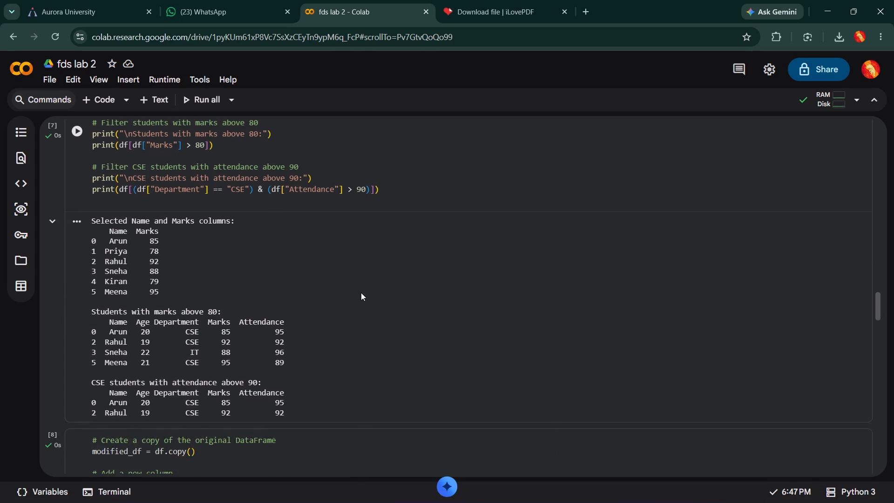
scroll(361, 292, down, 3)
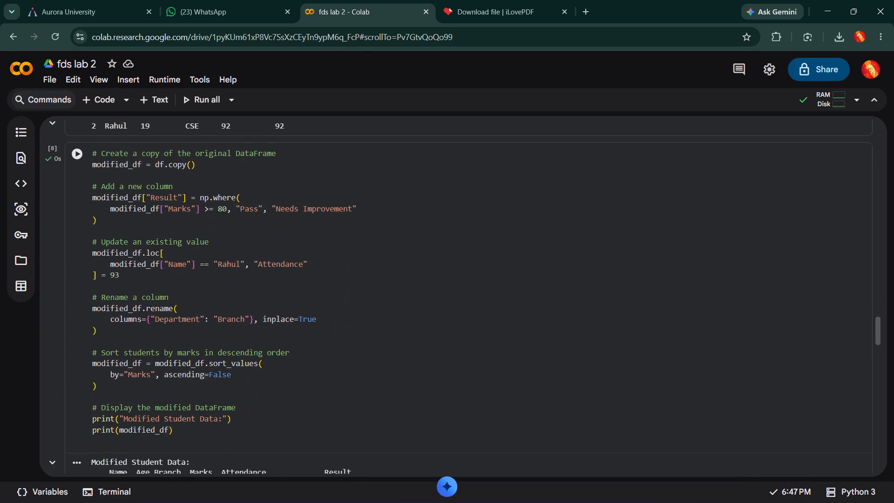
scroll(361, 292, down, 2)
scroll(361, 292, up, 1)
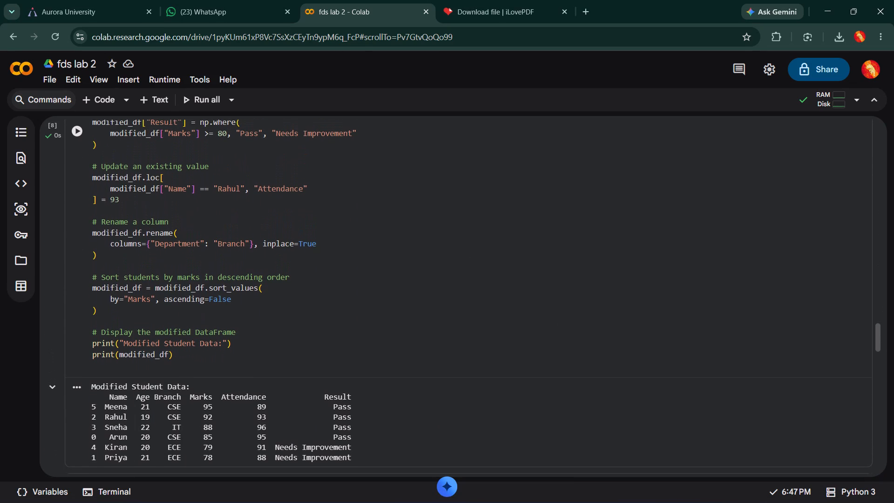
scroll(361, 292, up, 1)
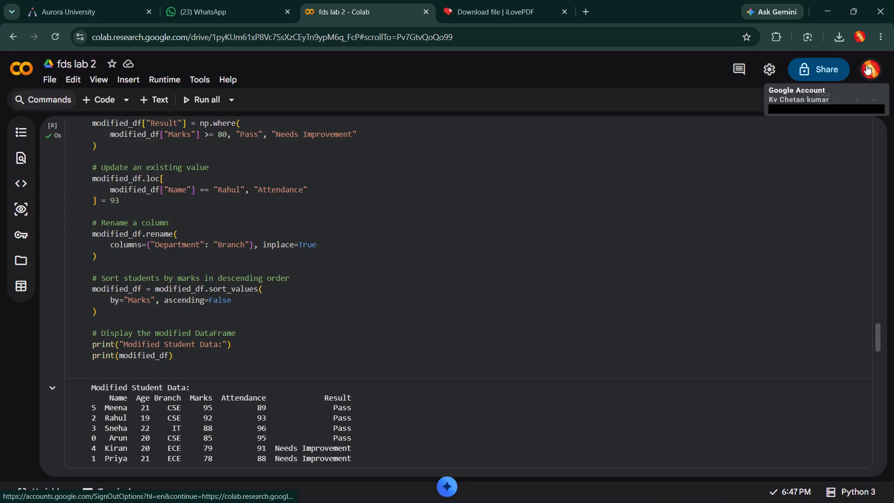
key(Print)
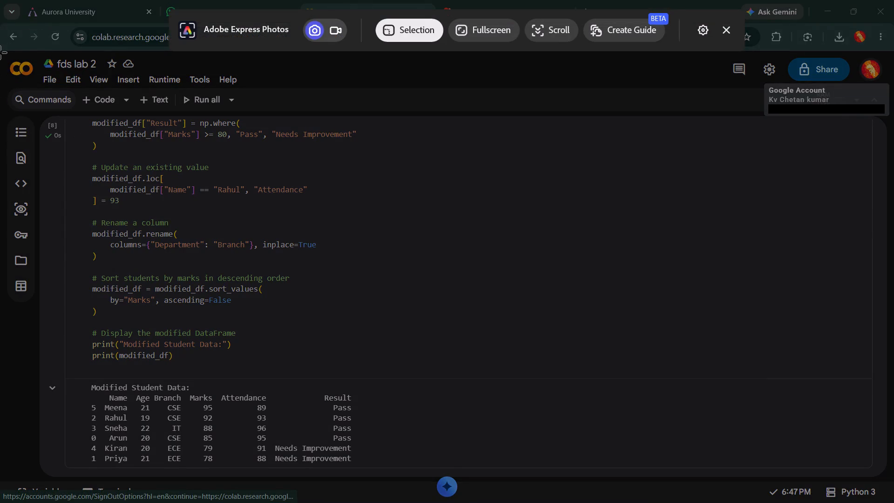
drag(0, 53, 485, 470)
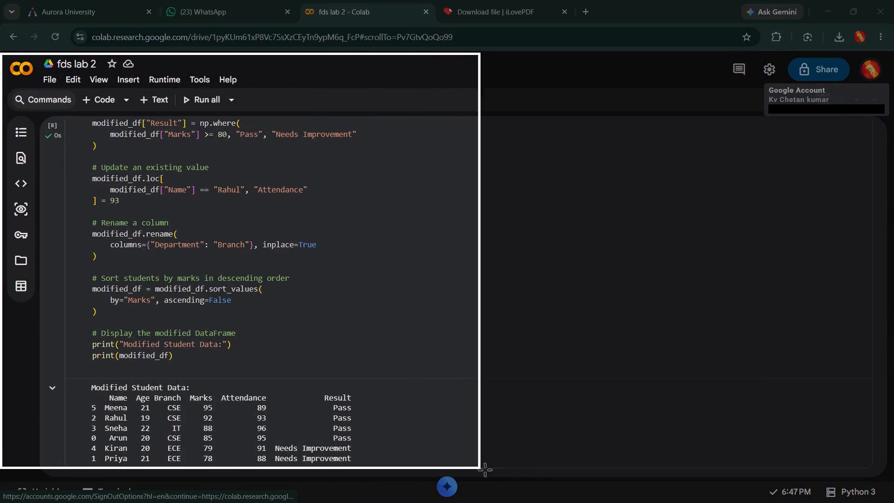
drag(485, 470, 642, 471)
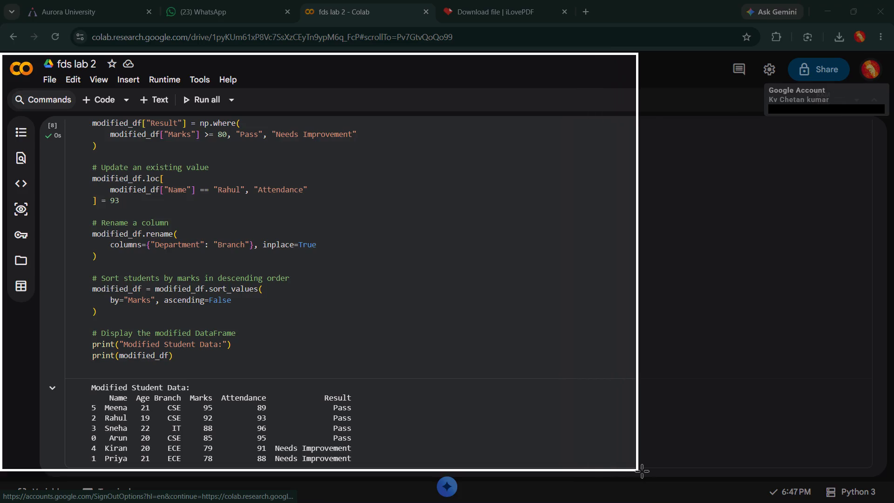
drag(642, 471, 795, 471)
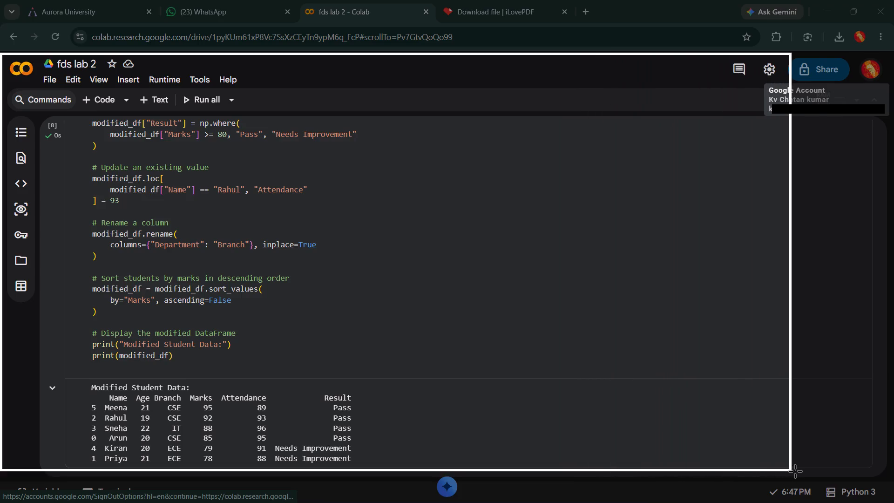
drag(795, 471, 893, 471)
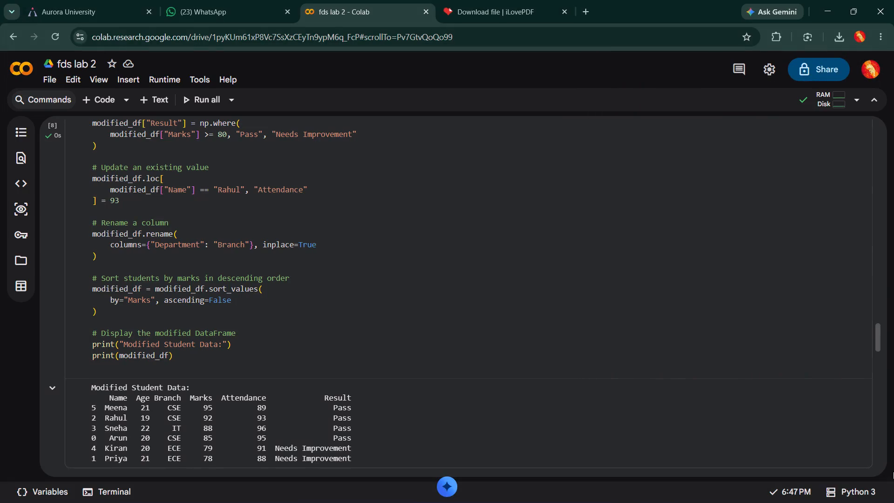
Switch to Word and paste the data manipulation screenshot above the Explanation for Manipulating Data (Part D).
click(545, 481)
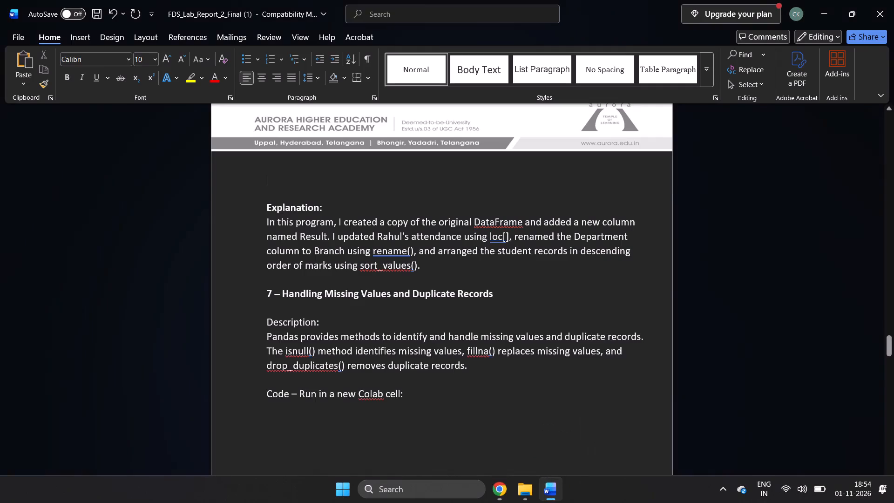
key(ctrl+v)
Delete the old Colab screenshot for section 7, Handling Missing Values and Duplicate Records, above its Explanation.
scroll(339, 333, down, 2)
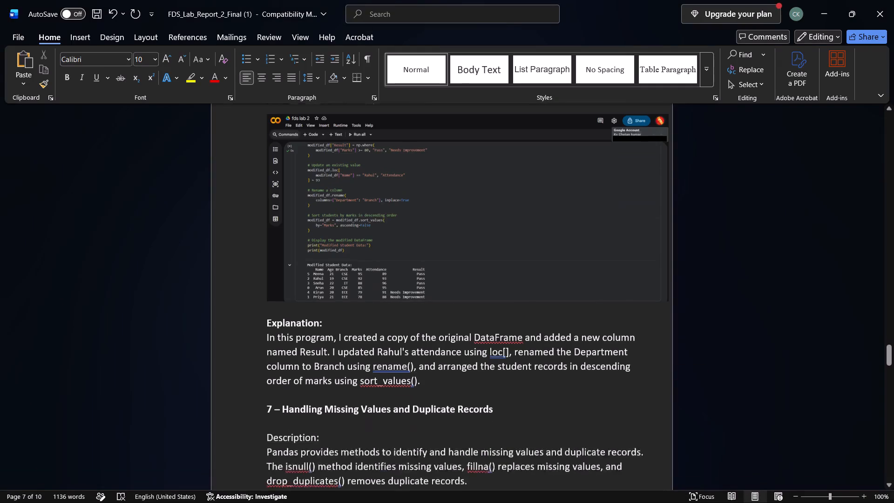
scroll(339, 333, down, 3)
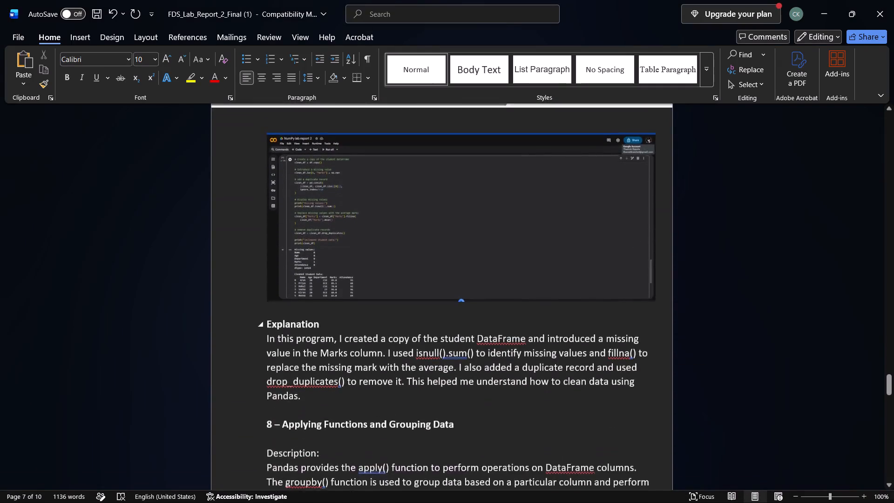
scroll(339, 333, down, 1)
click(364, 261)
key(BackSpace)
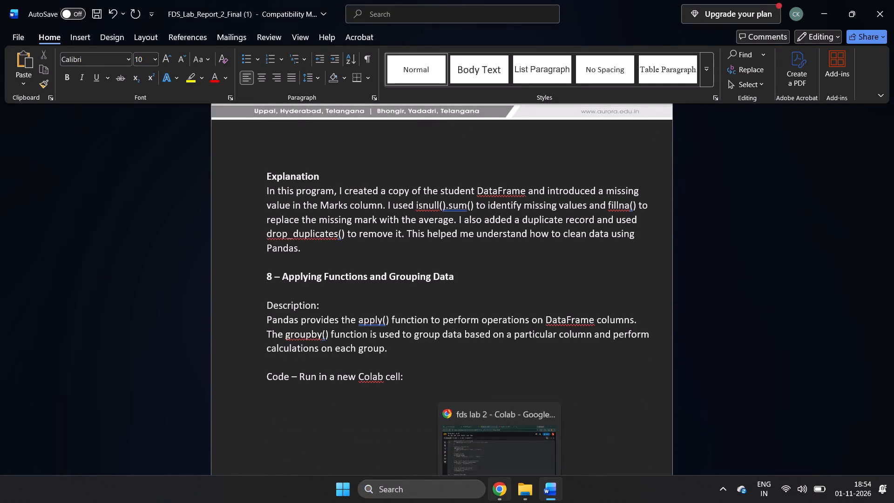
Switch to Chrome and capture a full-width screenshot of the notebook showing the missing-value and duplicate-removal code with its output.
click(501, 502)
scroll(431, 283, down, 3)
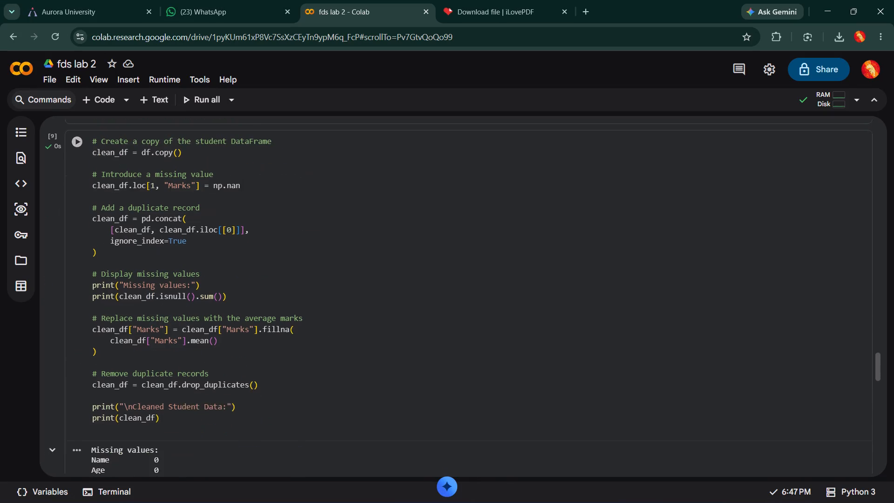
scroll(431, 283, down, 4)
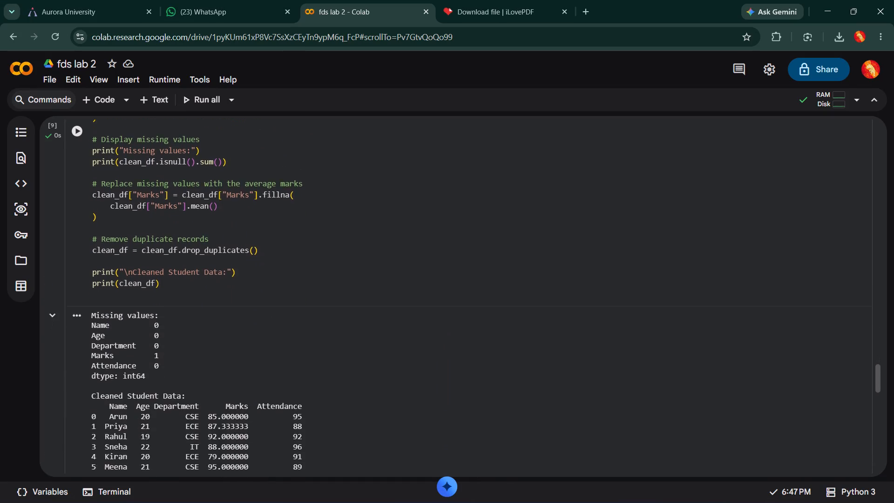
scroll(431, 283, down, 1)
scroll(431, 283, up, 1)
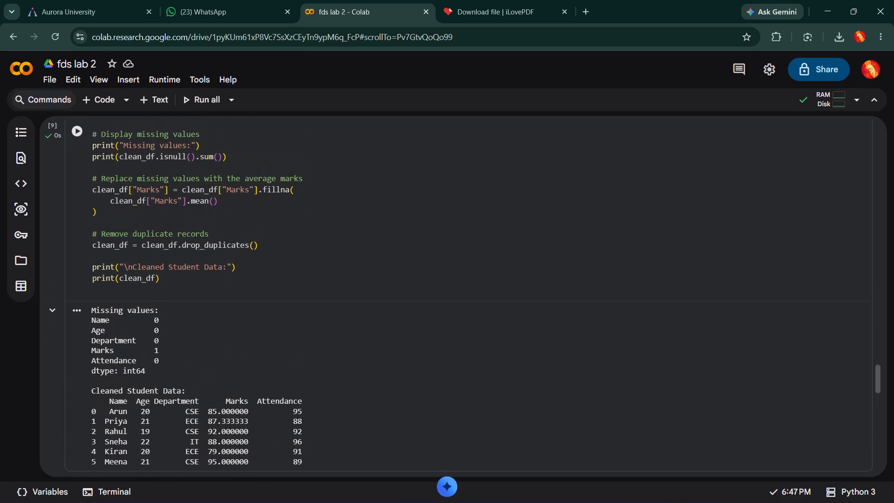
key(Print)
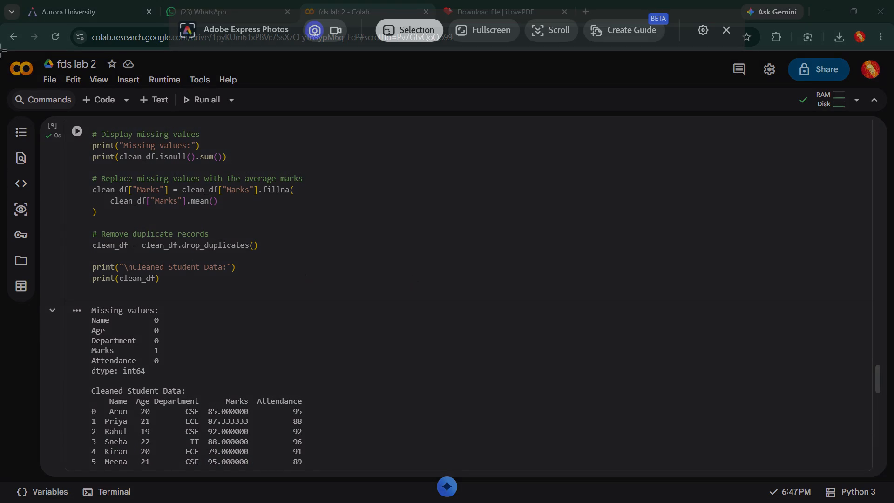
drag(0, 55, 525, 465)
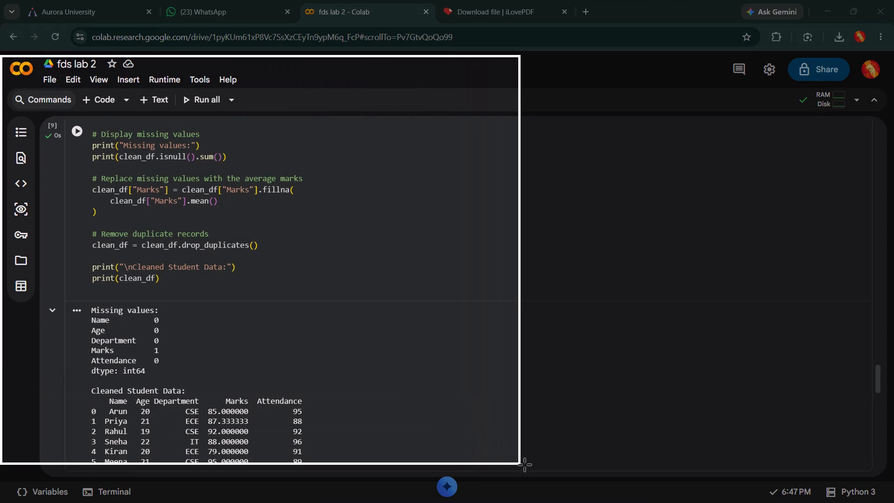
drag(525, 465, 680, 469)
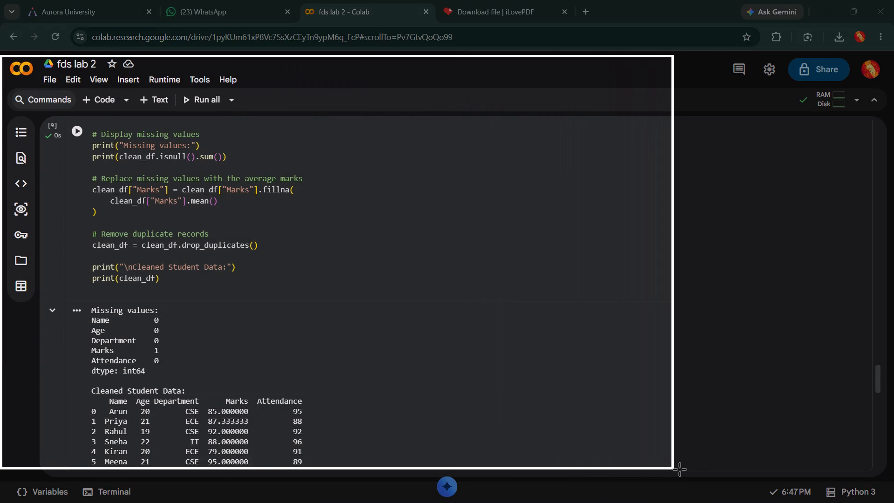
drag(680, 469, 829, 469)
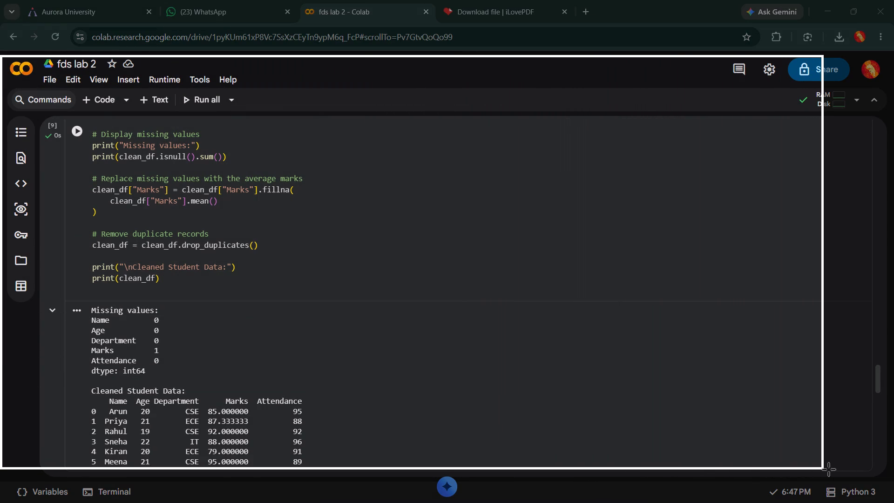
drag(829, 469, 893, 469)
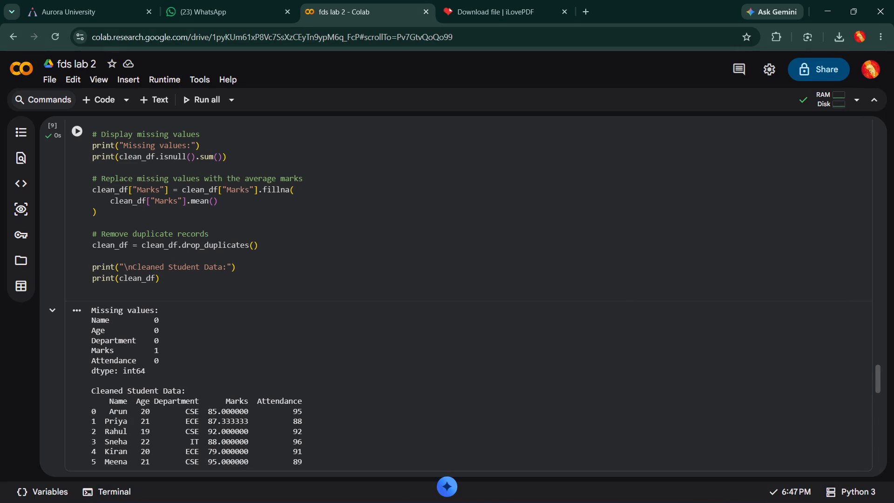
Switch to Word and paste the data cleaning screenshot above the Explanation for Handling Missing Values and Duplicate Records.
click(546, 483)
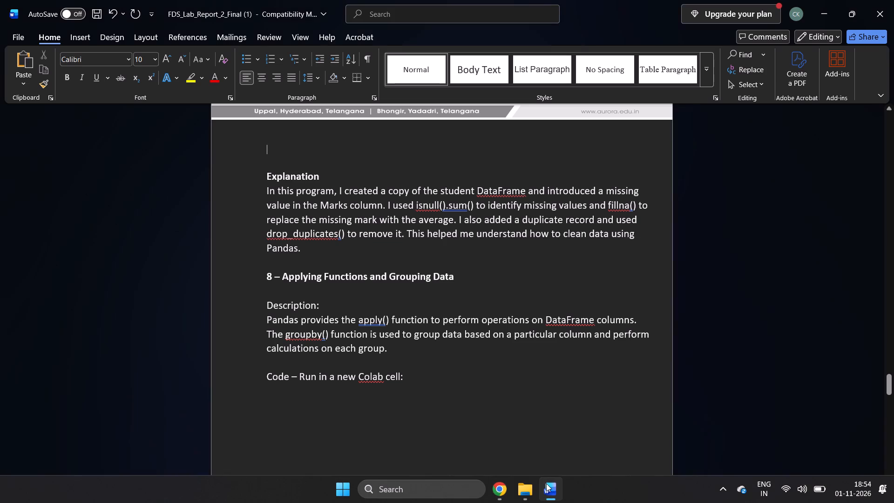
key(ctrl+v)
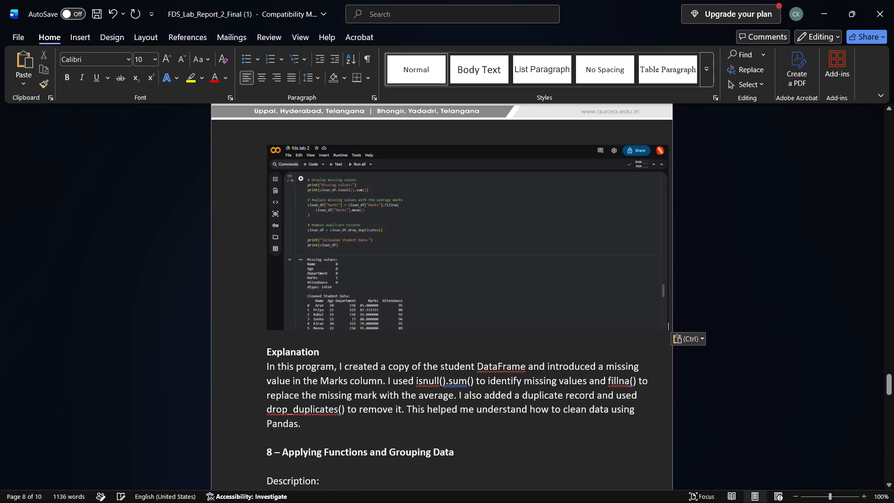
Delete the old Colab screenshot for section 8, Applying Functions and Grouping Data, above its Explanation.
scroll(279, 284, down, 3)
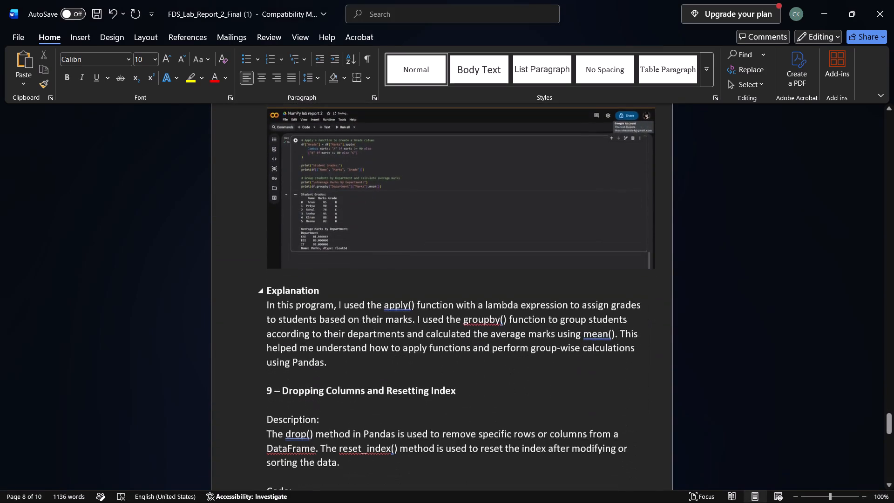
scroll(279, 284, down, 1)
click(372, 251)
key(BackSpace)
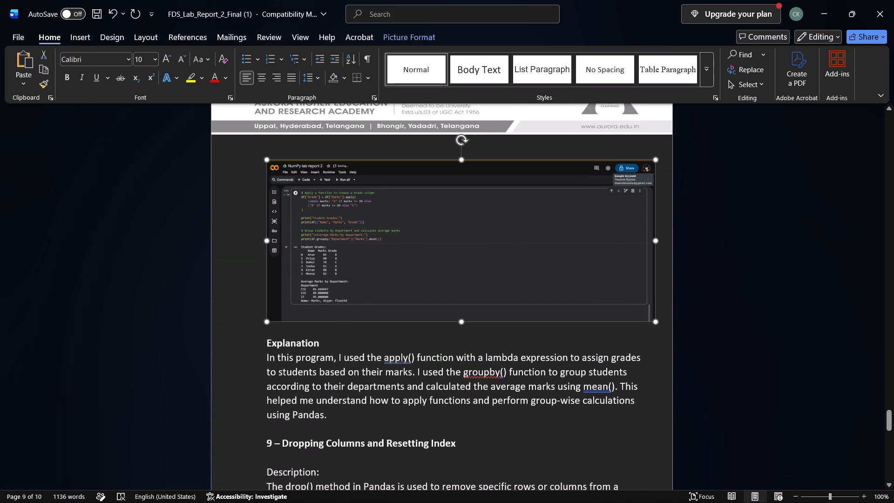
click(372, 251)
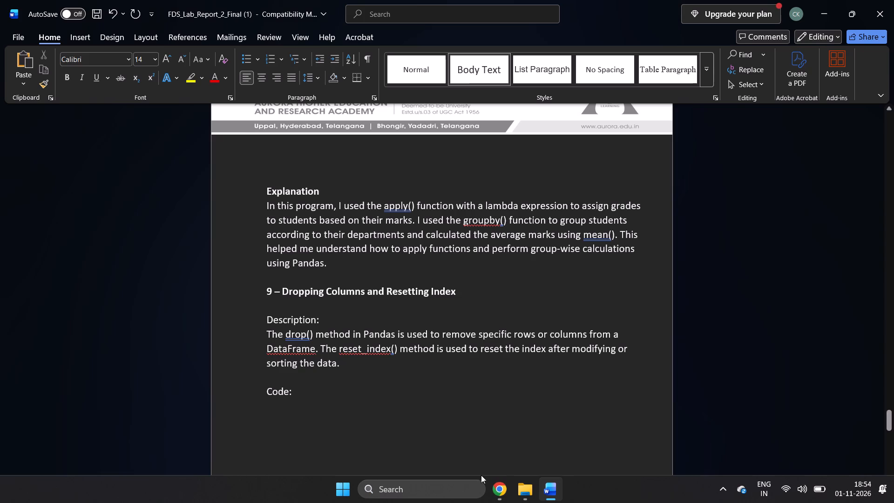
Switch to Chrome and capture a full-width screenshot of the notebook showing the Grade column and Department grouping code with its output.
click(501, 491)
scroll(385, 336, down, 1)
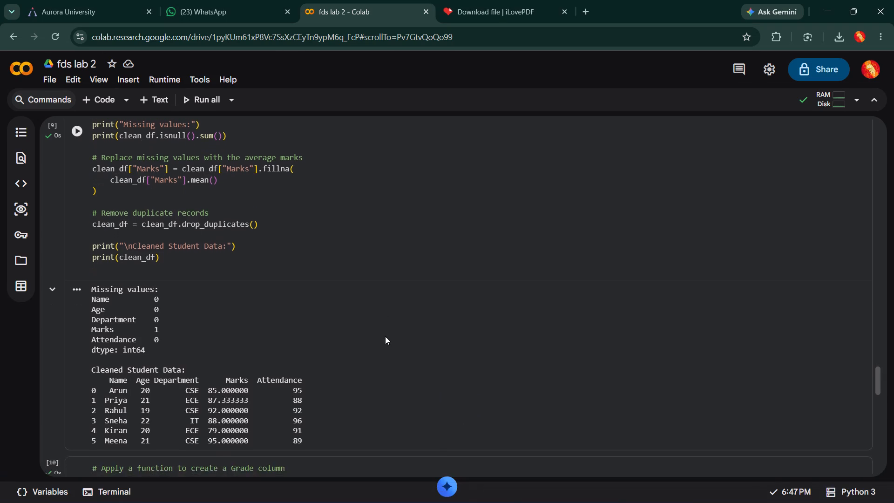
scroll(385, 336, down, 1)
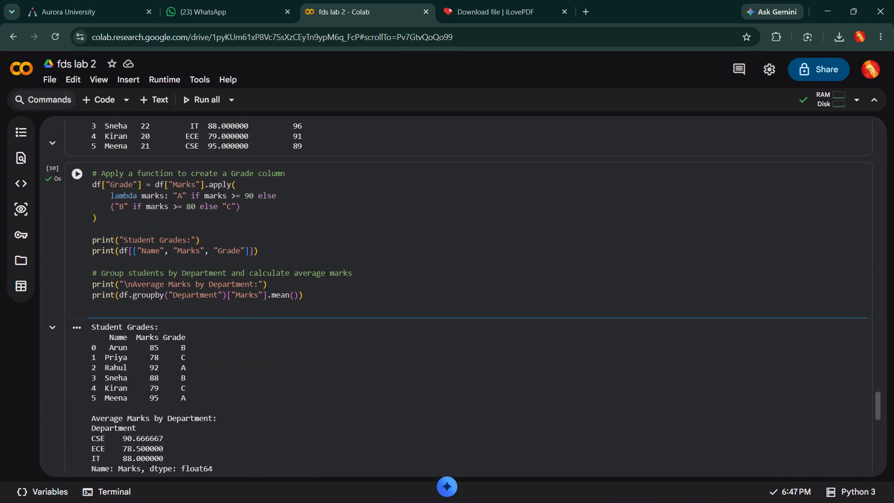
scroll(385, 336, down, 1)
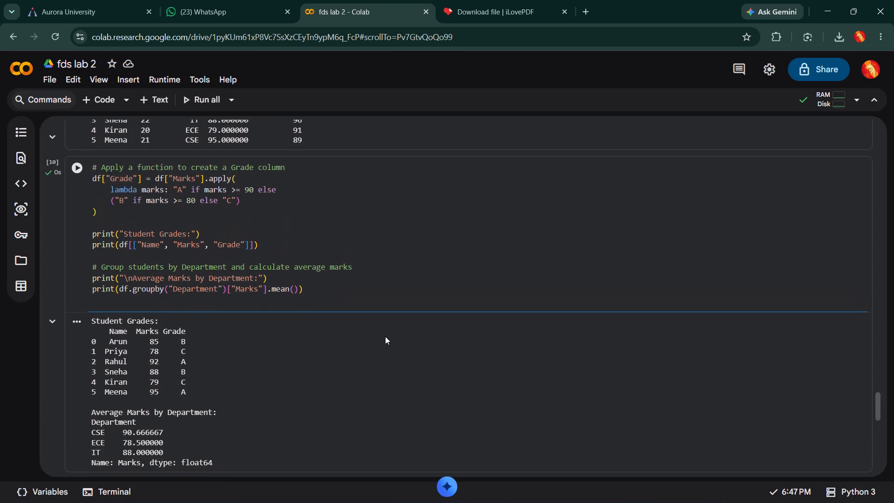
scroll(385, 336, down, 1)
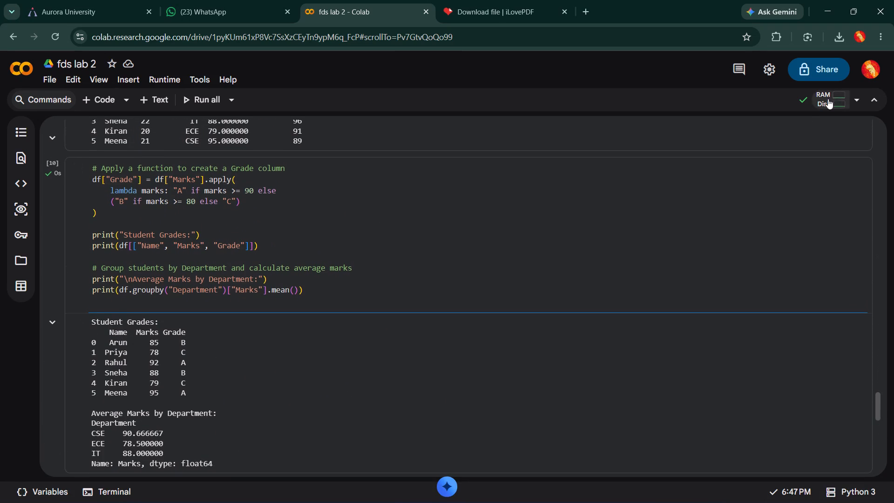
key(Print)
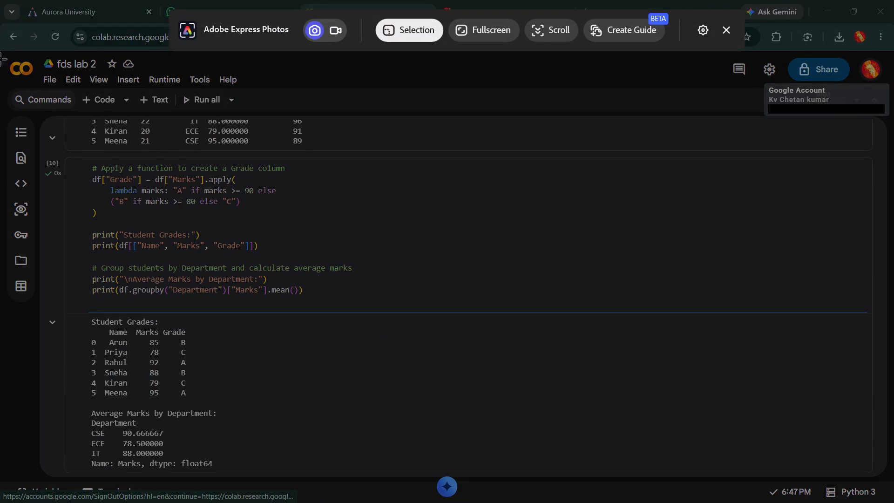
drag(0, 49, 573, 482)
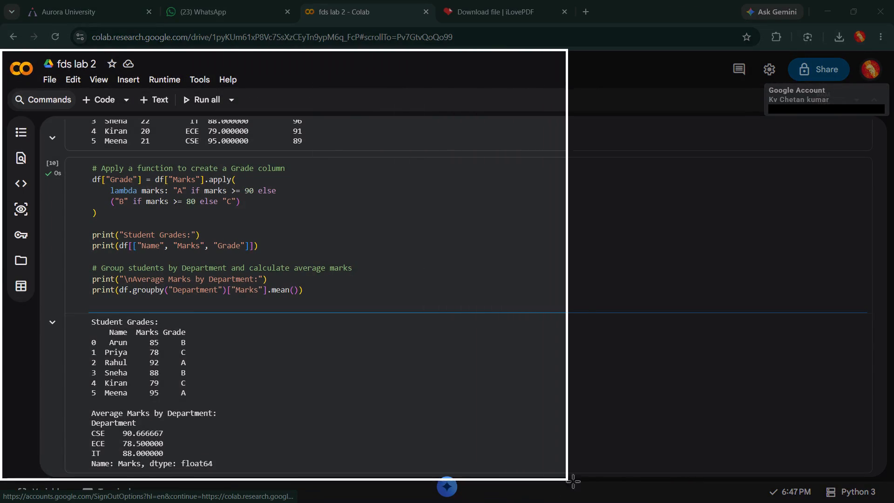
drag(573, 482, 745, 479)
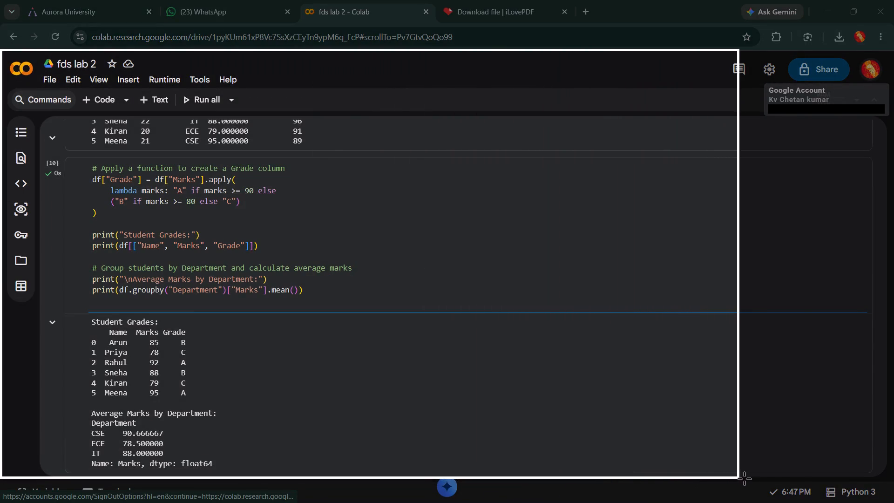
drag(745, 479, 893, 479)
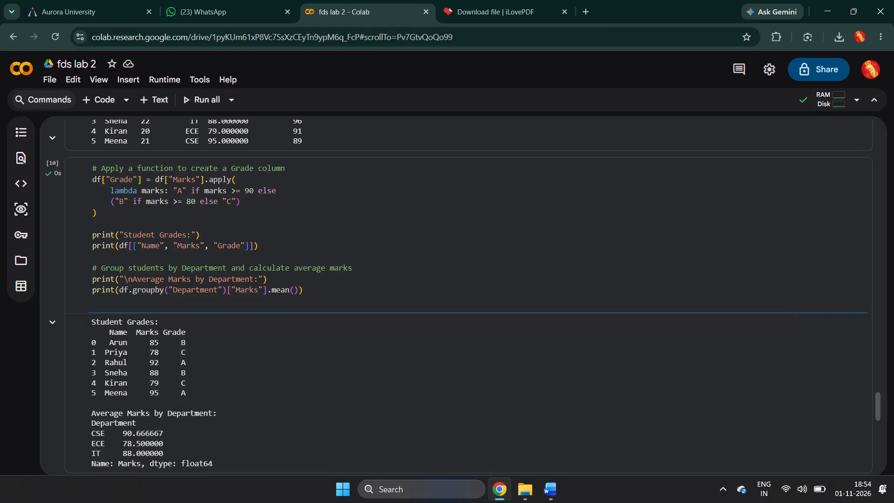
Switch to Word and paste the grades and grouping screenshot at the cursor in section 8, Applying Functions and Grouping Data.
click(547, 496)
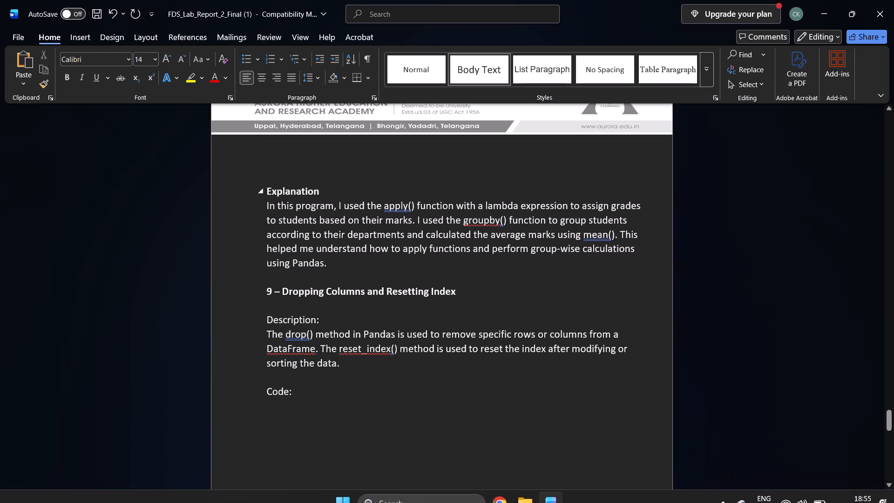
key(ctrl+v)
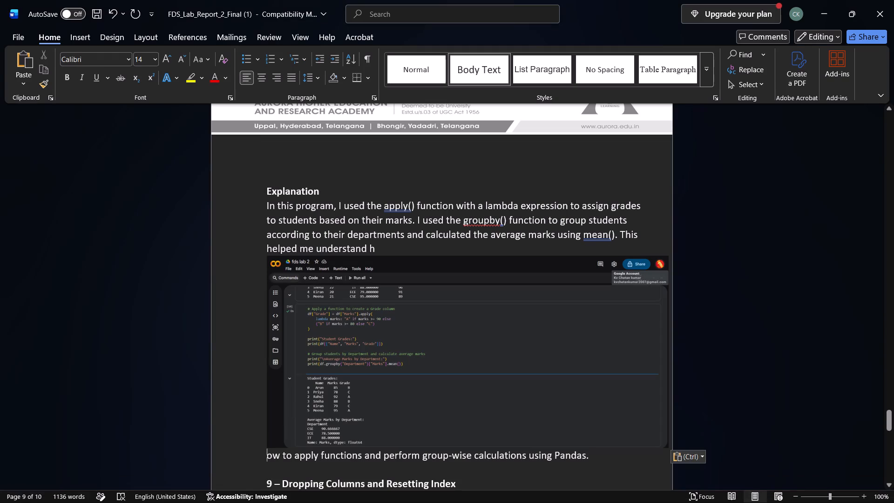
Delete the old Colab screenshot for section 9, Dropping Columns and Resetting Index, above its Explanation.
scroll(415, 318, down, 3)
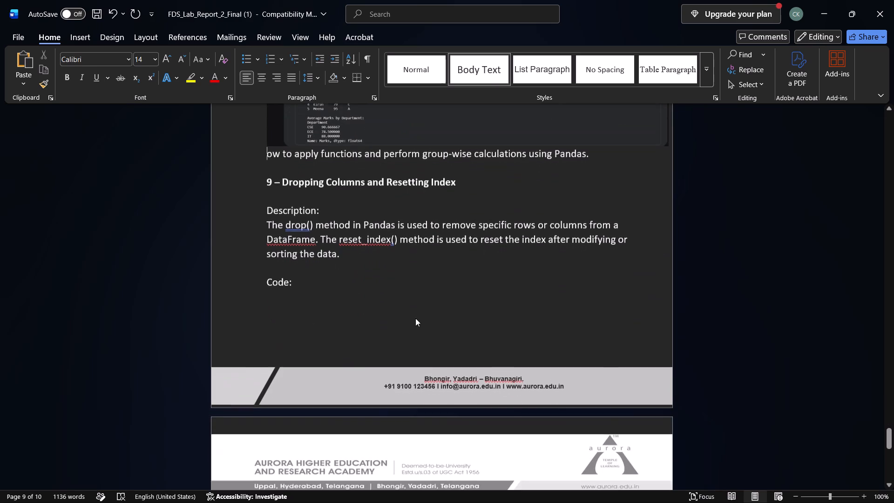
scroll(415, 318, down, 4)
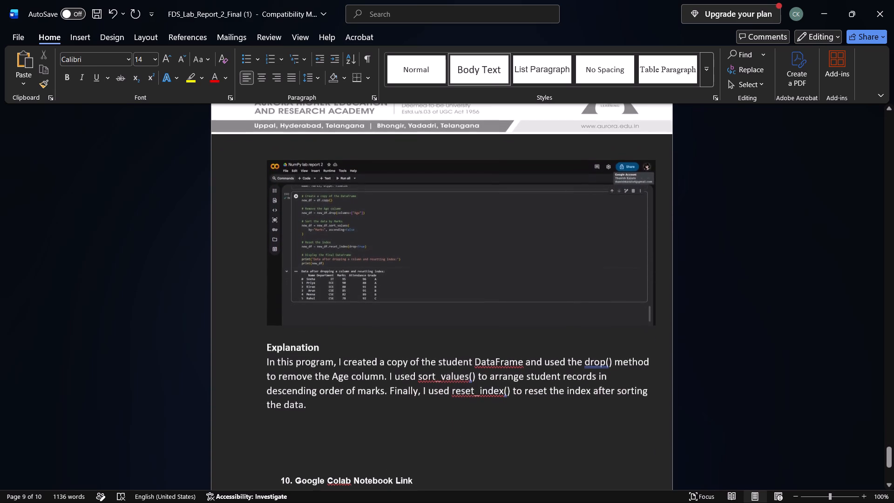
click(407, 254)
key(BackSpace)
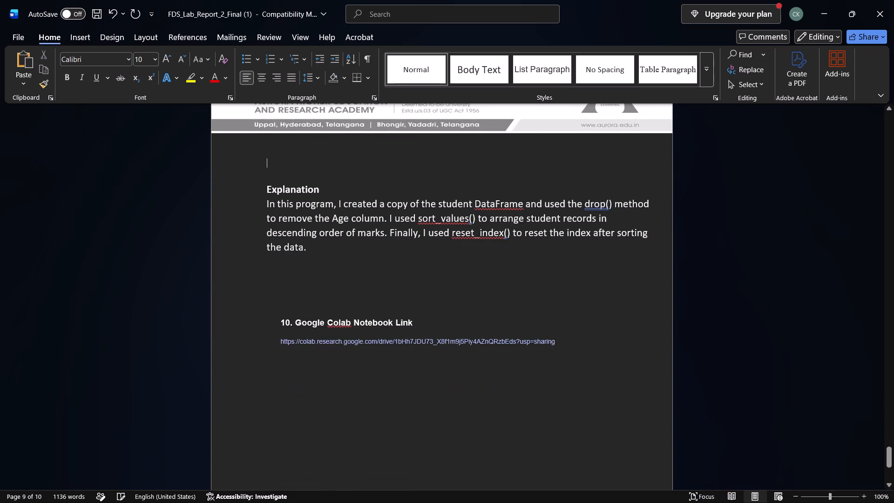
scroll(360, 203, up, 1)
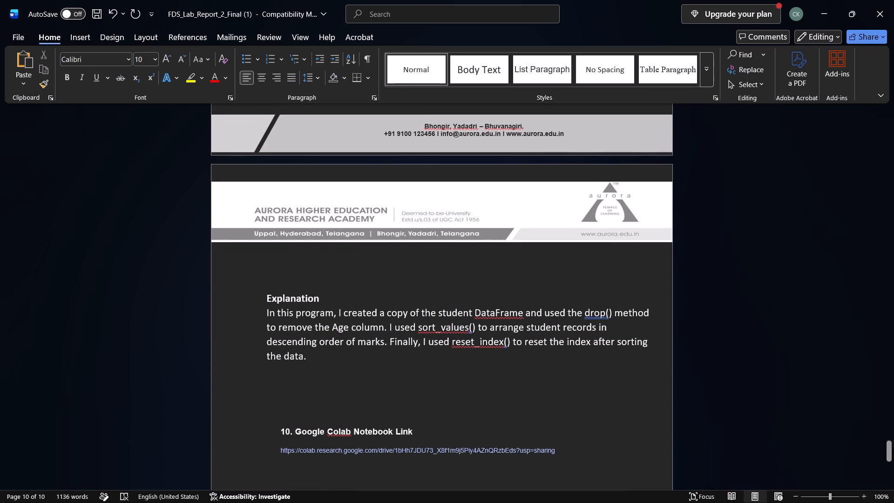
Switch to Chrome and locate the notebook cell that drops the Age column and resets the index, together with its full output.
click(503, 490)
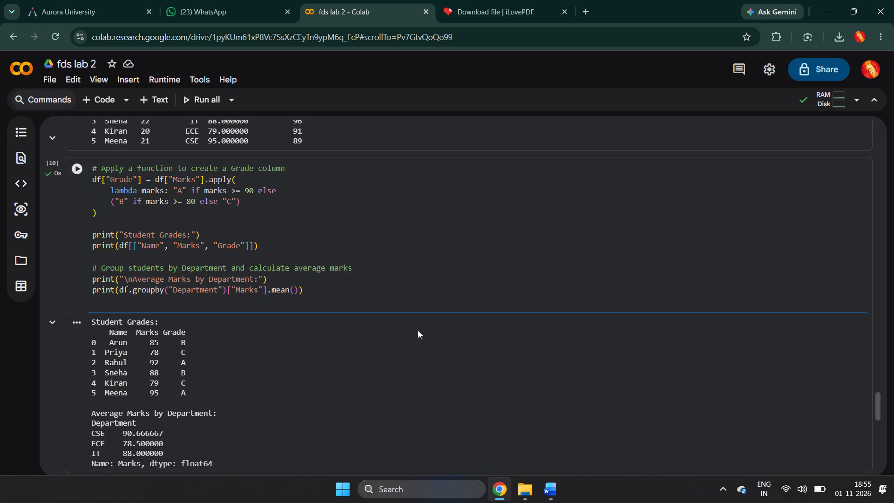
scroll(418, 330, down, 2)
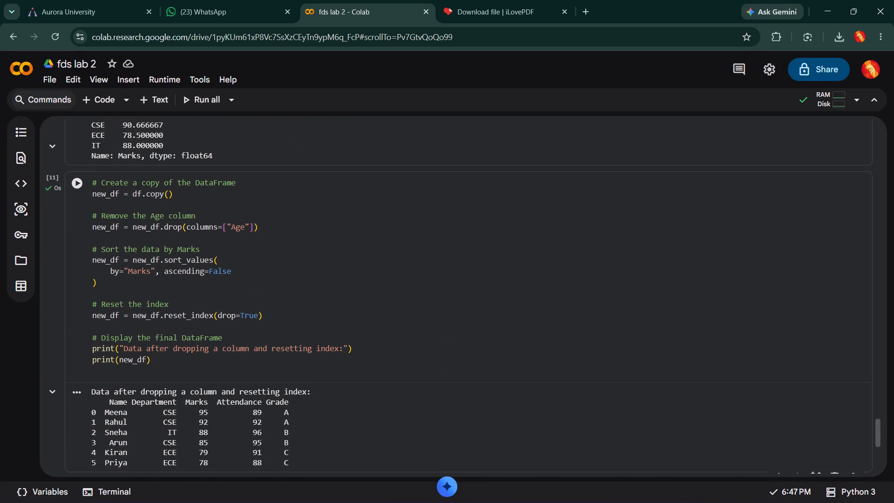
scroll(418, 330, down, 2)
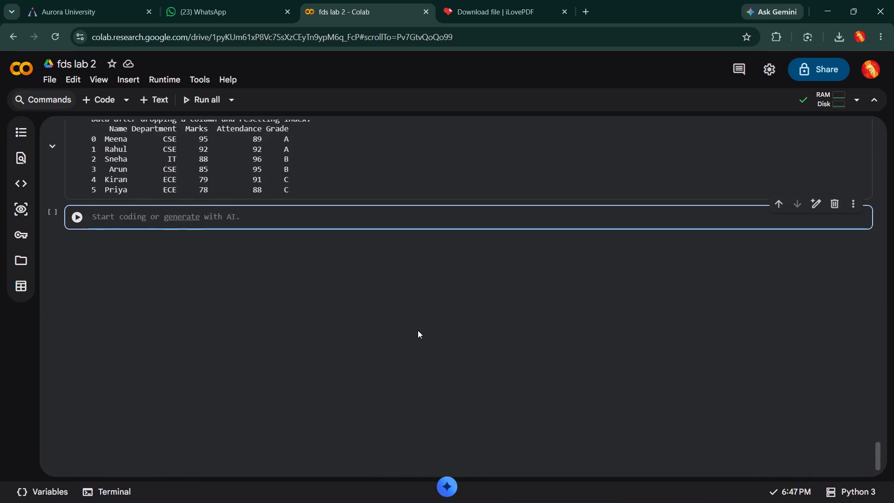
scroll(418, 330, down, 1)
scroll(418, 330, up, 2)
scroll(418, 330, down, 1)
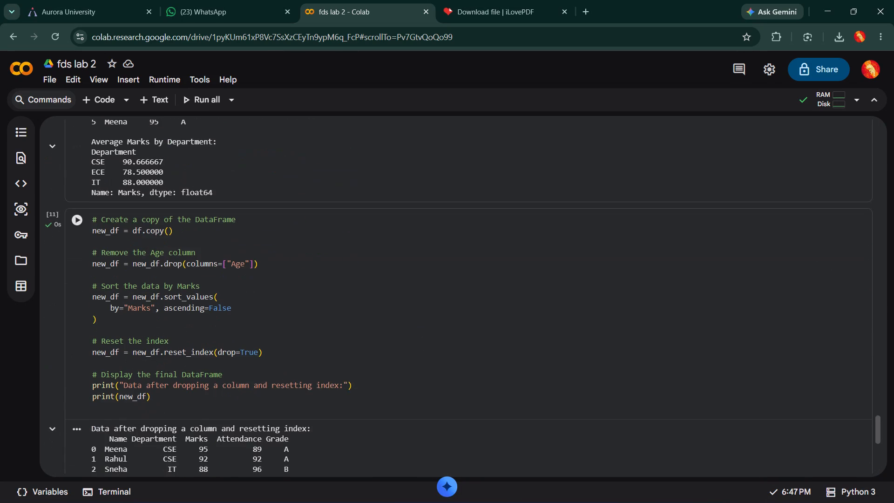
scroll(418, 330, down, 1)
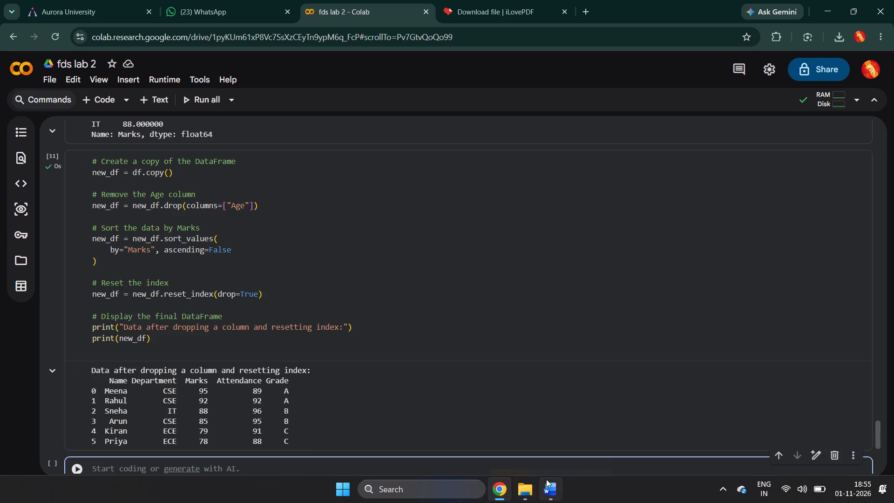
click(546, 479)
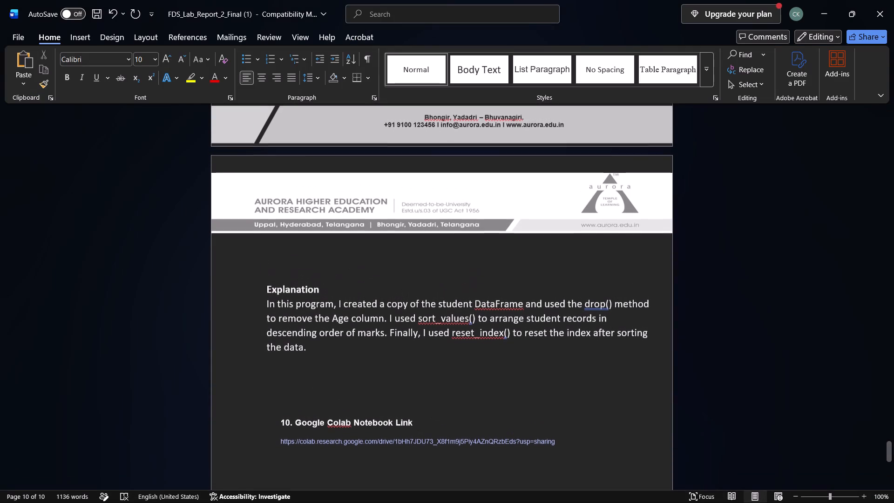
click(502, 489)
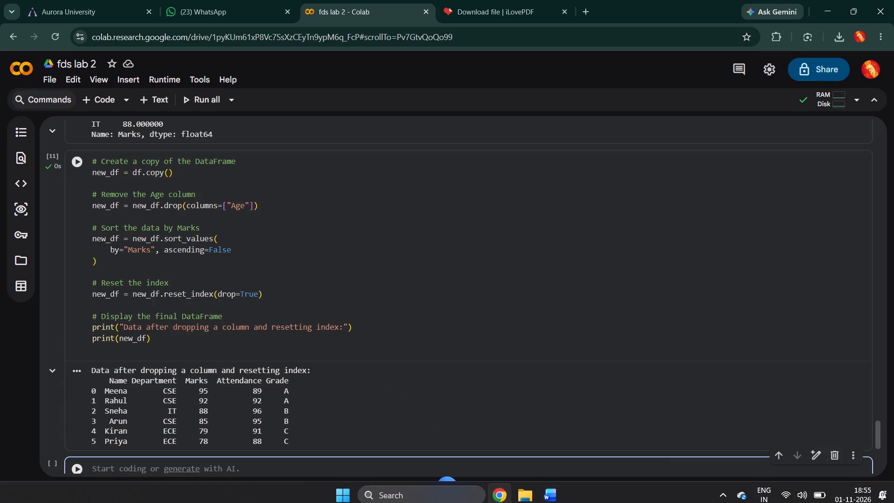
scroll(348, 308, down, 1)
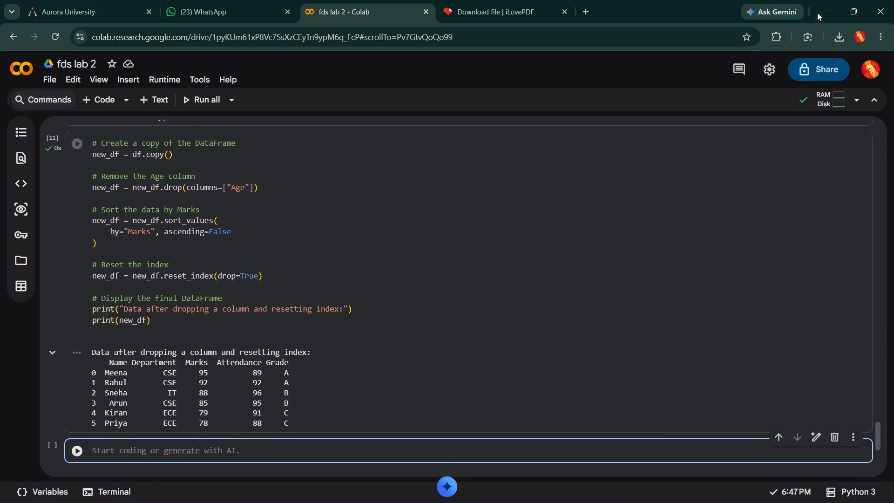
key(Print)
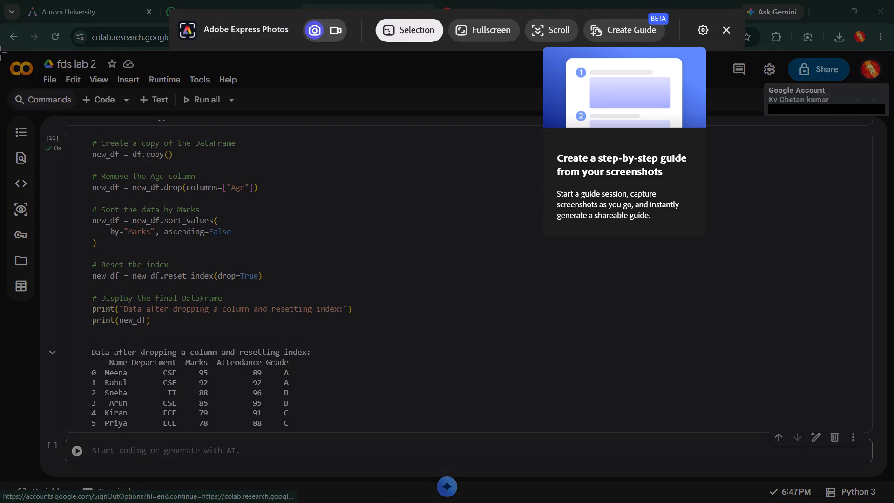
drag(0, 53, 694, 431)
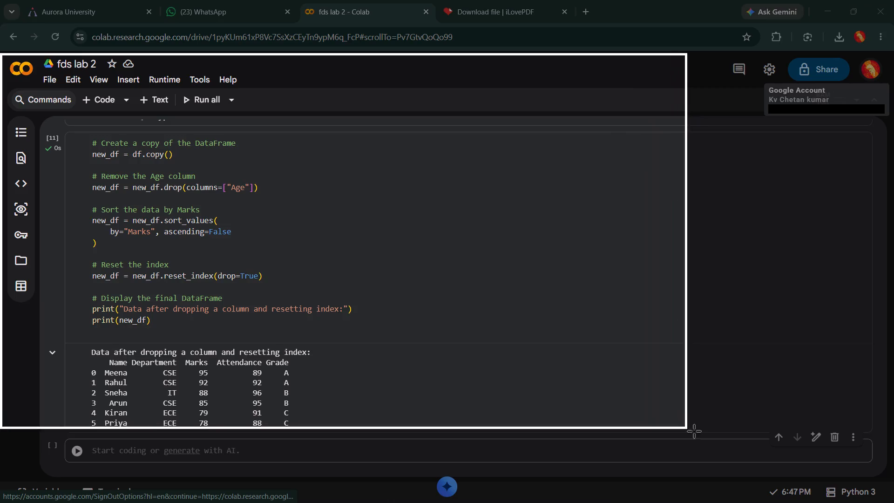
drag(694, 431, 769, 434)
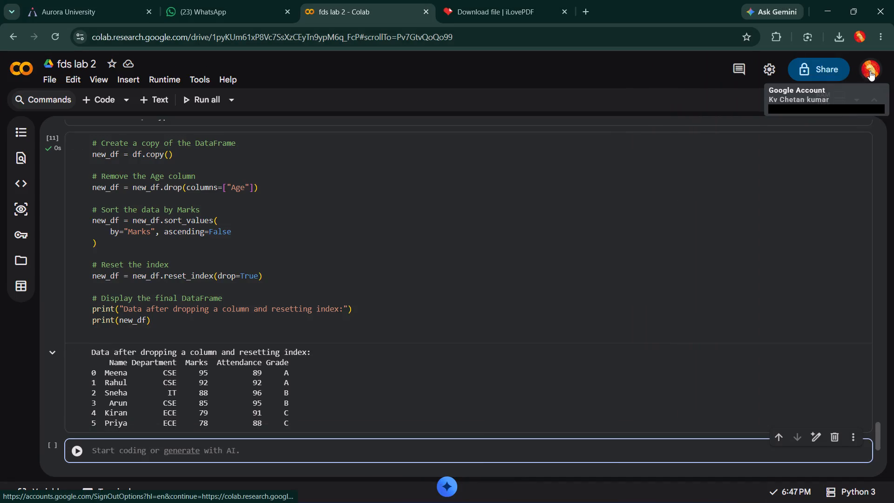
Capture a full-width screenshot of the notebook showing the column-dropping and index-resetting code with its complete output.
key(Print)
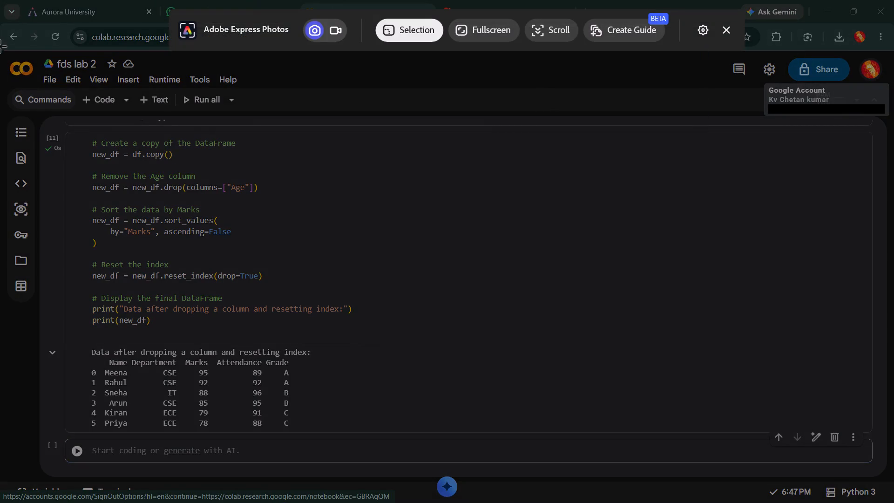
drag(0, 48, 560, 368)
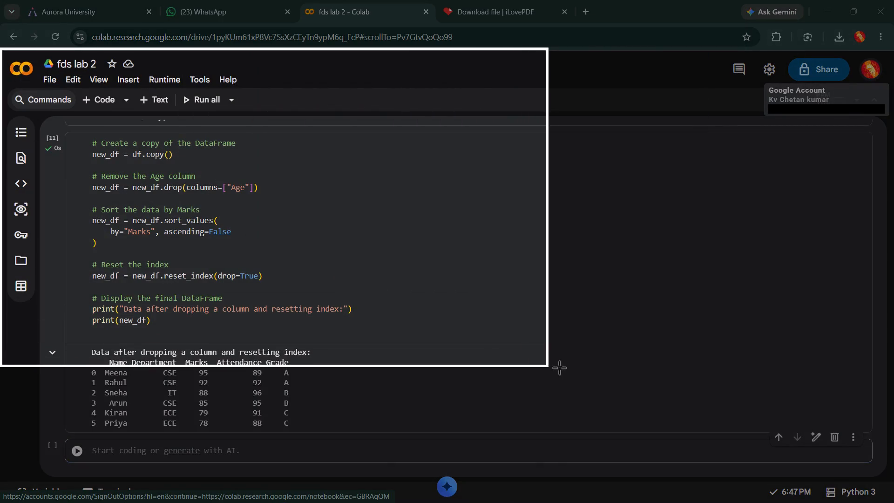
drag(560, 368, 742, 455)
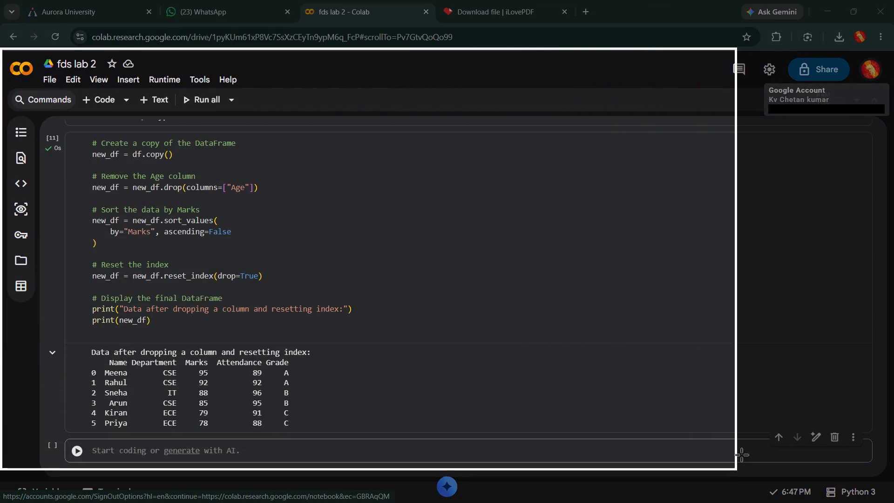
drag(742, 455, 893, 439)
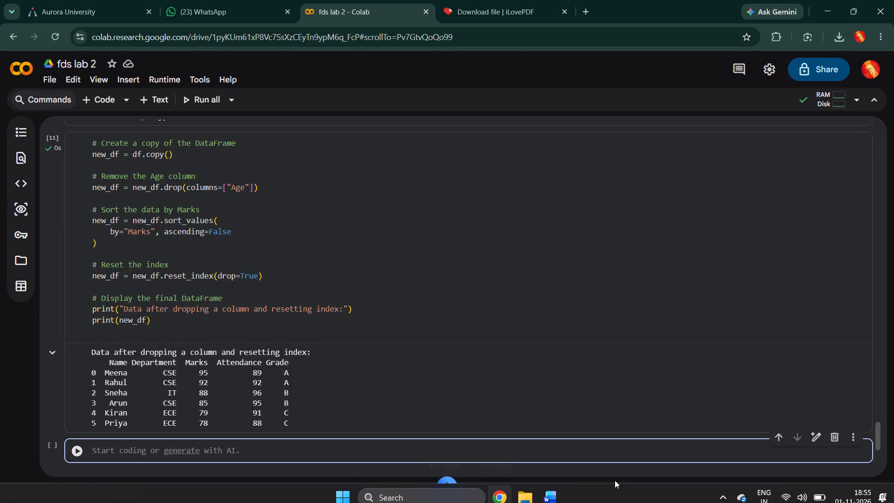
Switch to Word and paste the new screenshot above the Explanation for Dropping Columns and Resetting Index.
click(553, 493)
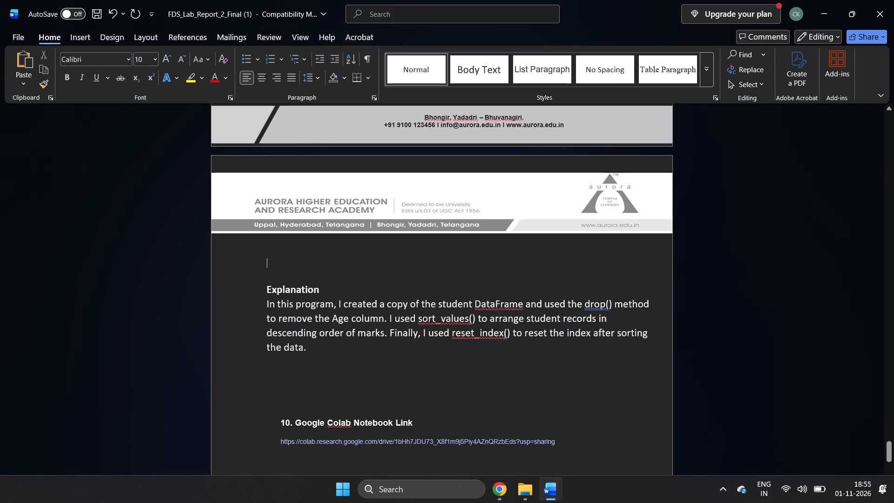
key(ctrl+v)
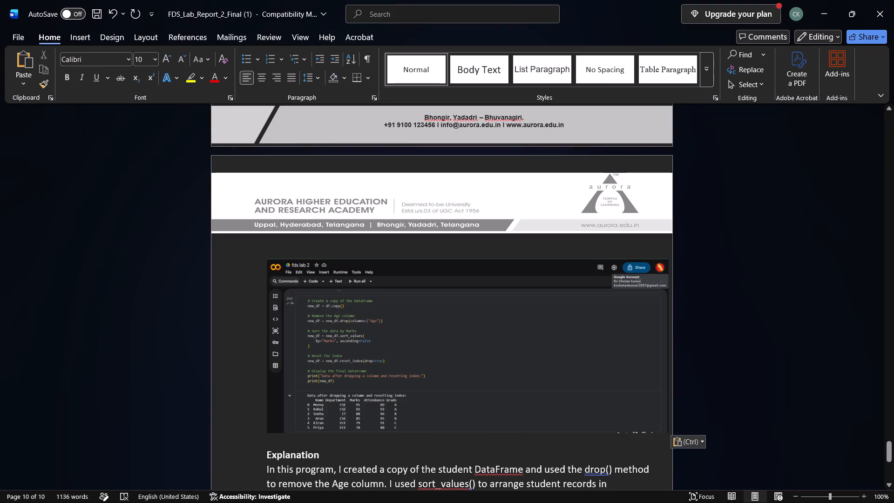
Delete the old Colab link under section 10, Google Colab Notebook Link.
scroll(429, 322, down, 1)
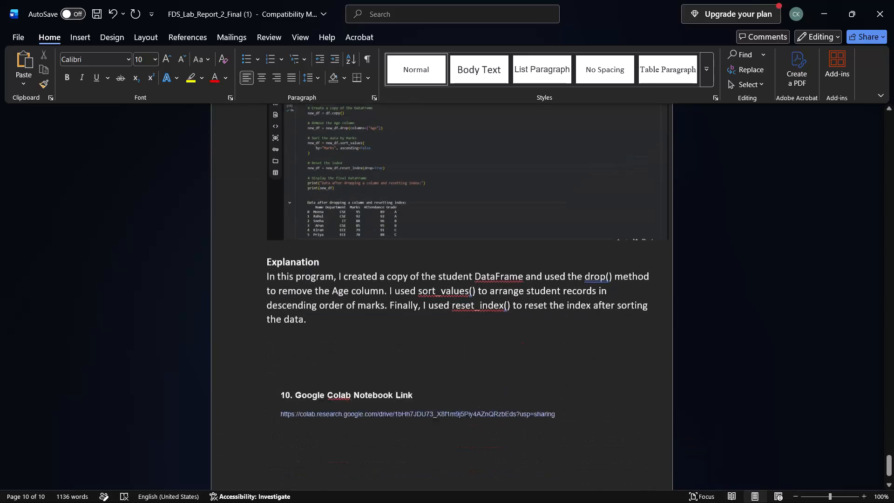
scroll(429, 322, down, 2)
drag(559, 300, 439, 302)
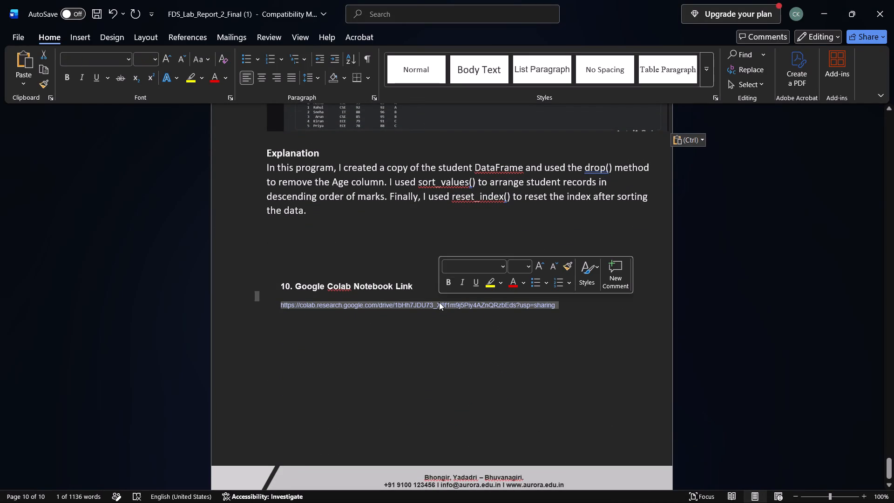
key(BackSpace)
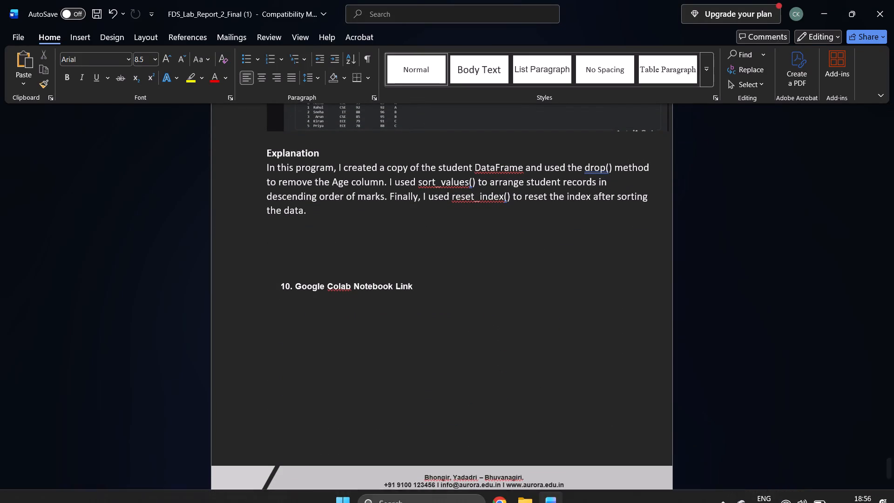
Switch to Chrome, set the fds lab 2 notebook's general access to Anyone with the link, and copy its sharing link.
click(502, 489)
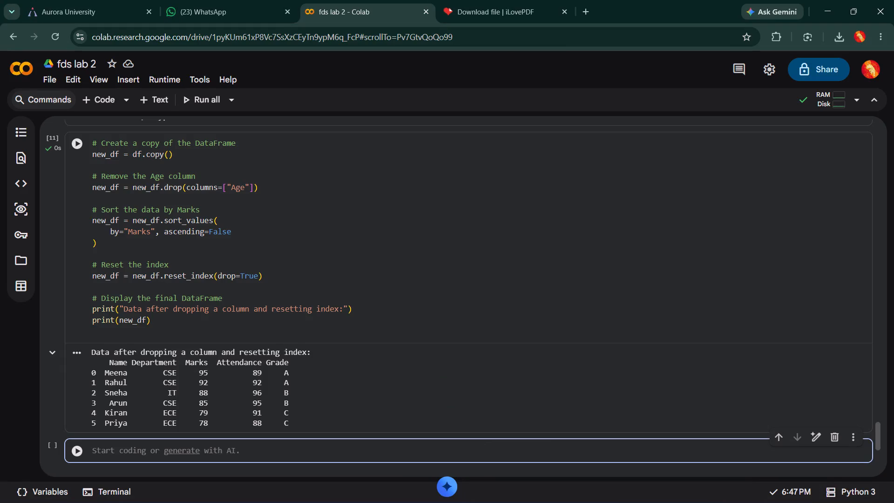
click(818, 70)
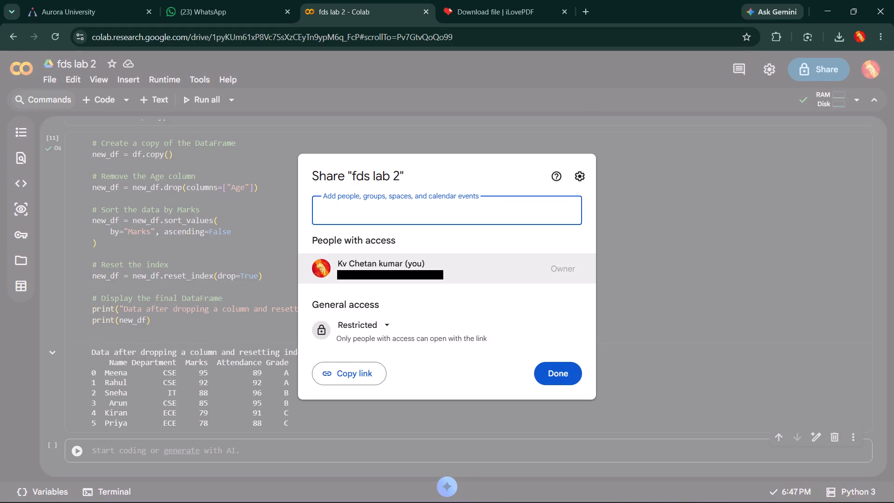
click(366, 331)
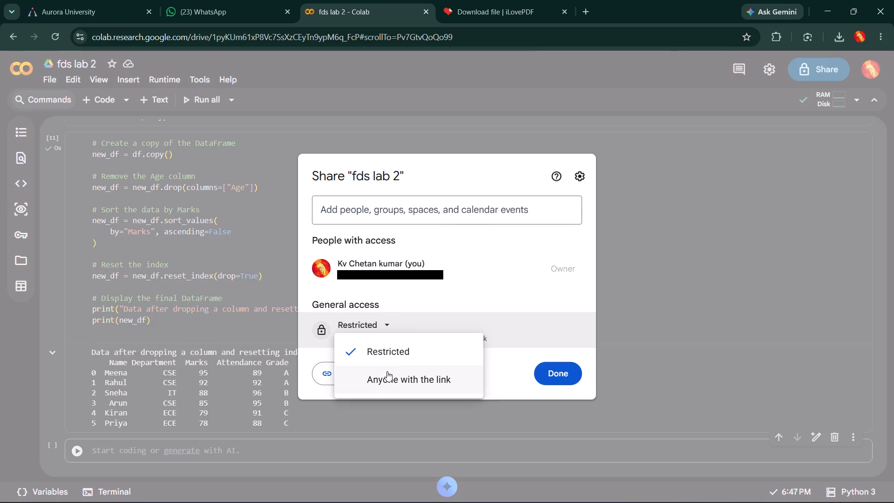
click(389, 379)
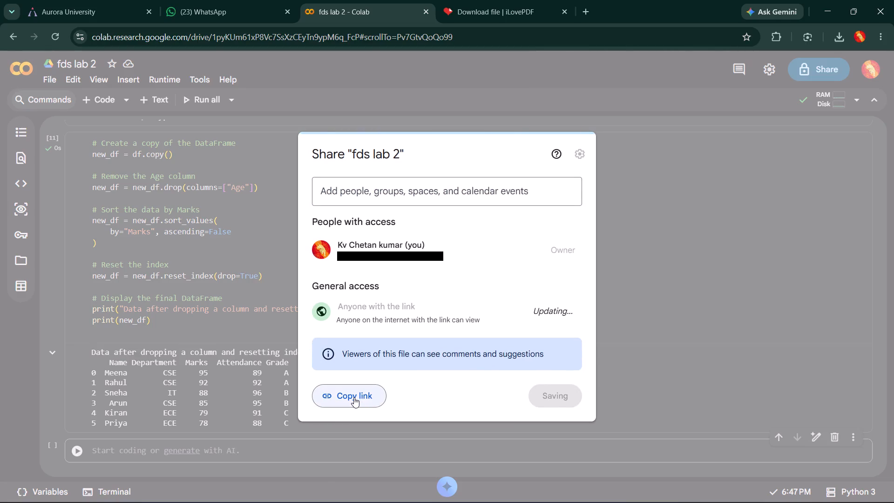
click(354, 397)
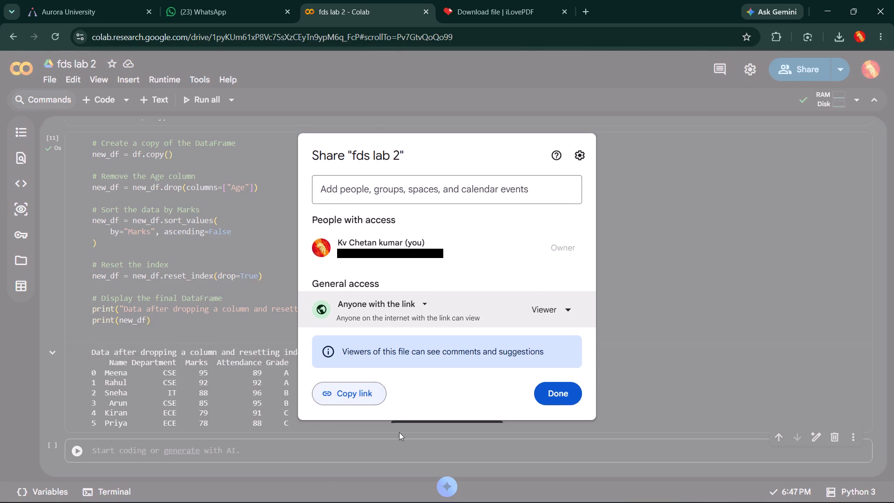
Switch to Word and paste the copied notebook link under section 10, Google Colab Notebook Link, as a clickable hyperlink.
click(547, 493)
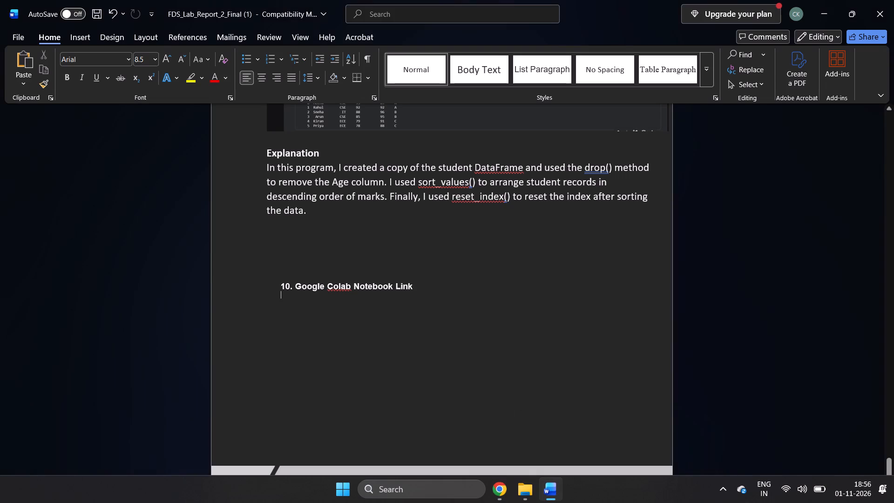
key(ctrl+v)
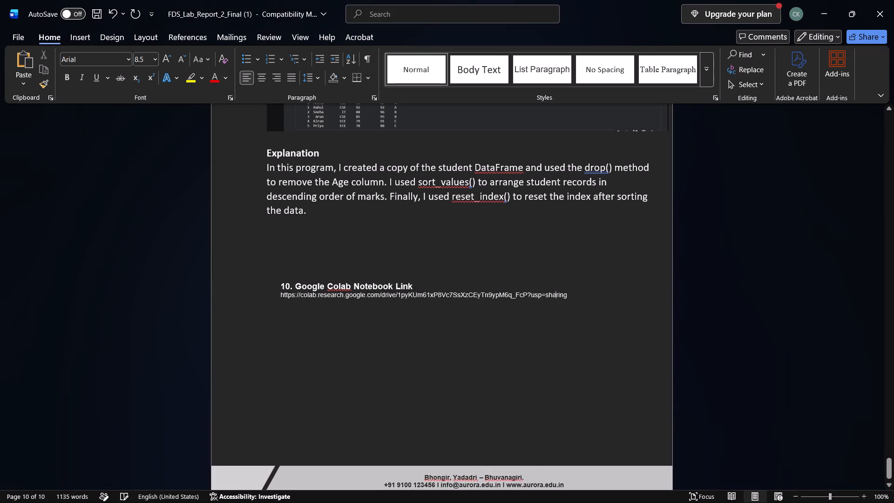
click(413, 284)
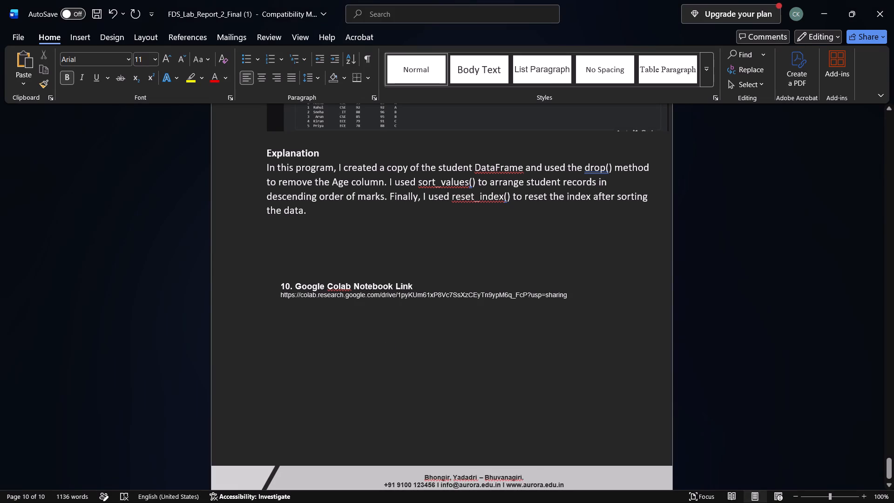
click(572, 298)
key(Return)
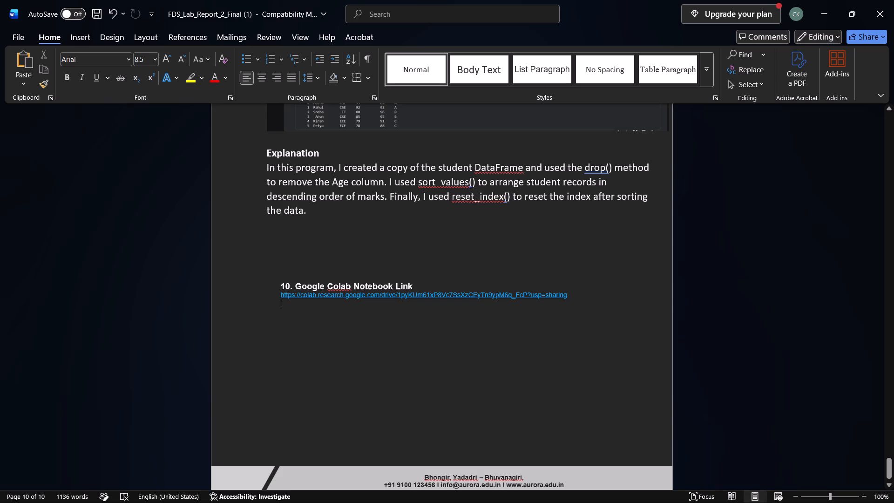
Add a colon to the end of the heading "10. Google Colab Notebook Link".
click(434, 290)
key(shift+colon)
Set the font size of the Colab link under section 10 to 16.
drag(271, 297, 515, 321)
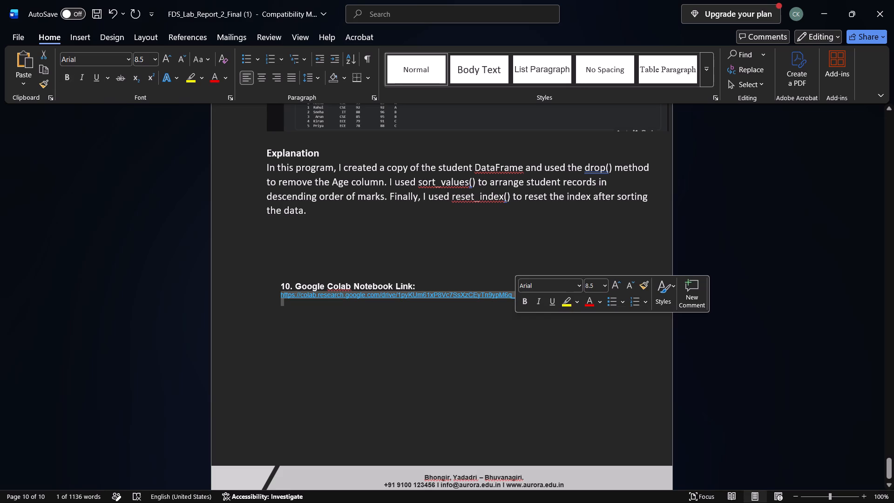
click(604, 284)
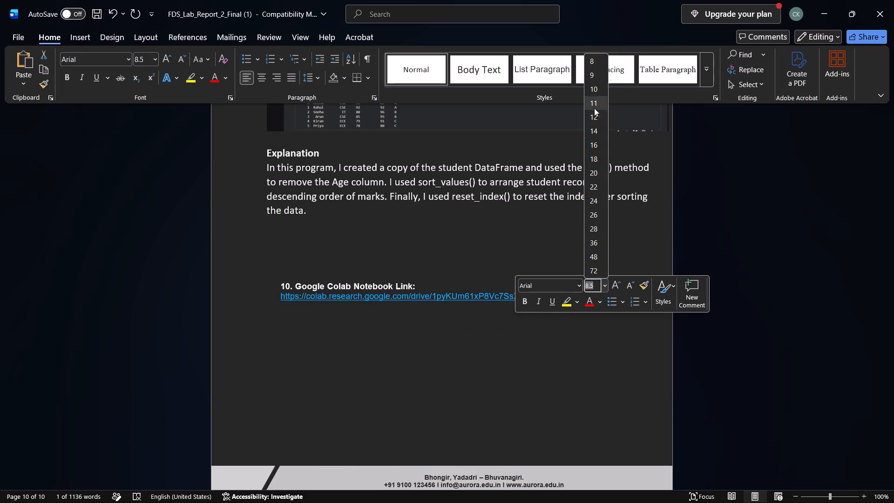
click(595, 147)
click(513, 254)
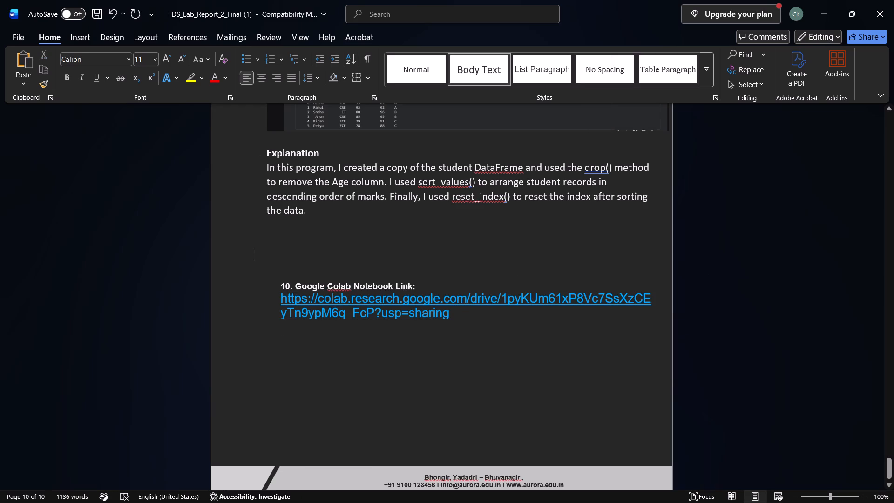
Replace the Student Name entry in the Lab Report - 2 table on the first page with the notebook owner's name.
scroll(493, 231, up, 1)
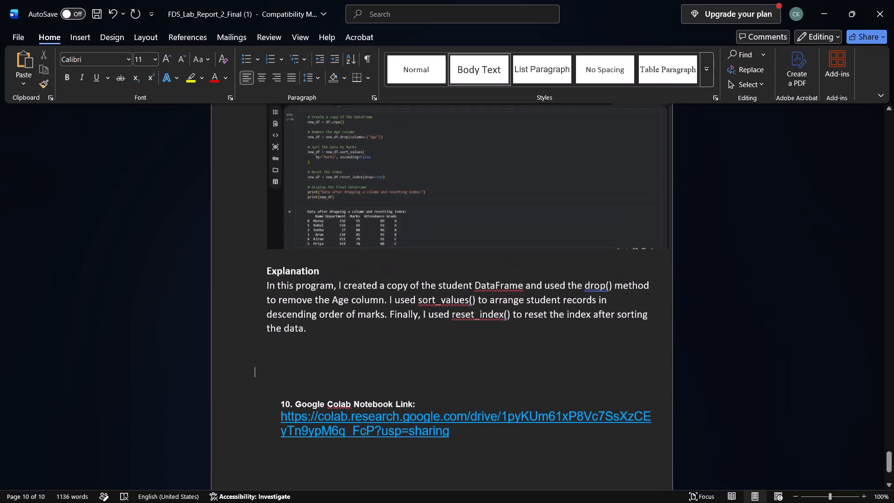
scroll(493, 231, up, 2)
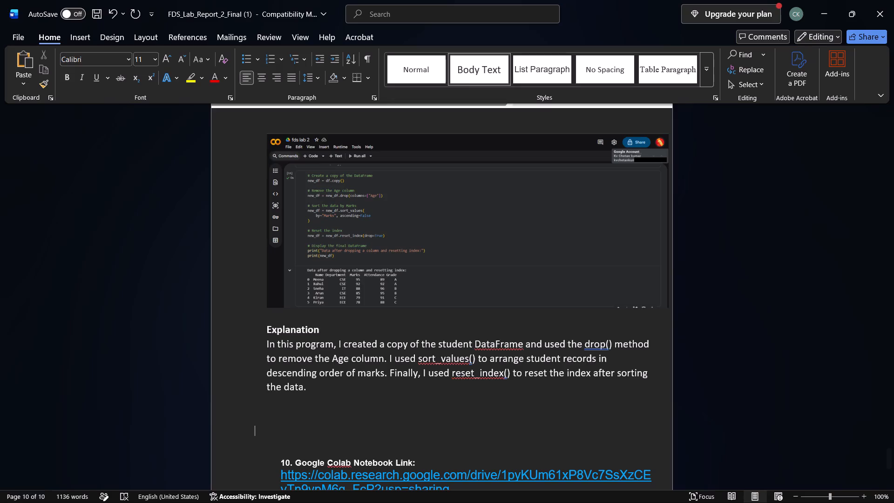
scroll(493, 231, right, 2)
scroll(493, 231, up, 1)
scroll(493, 231, right, 1)
scroll(493, 231, up, 2)
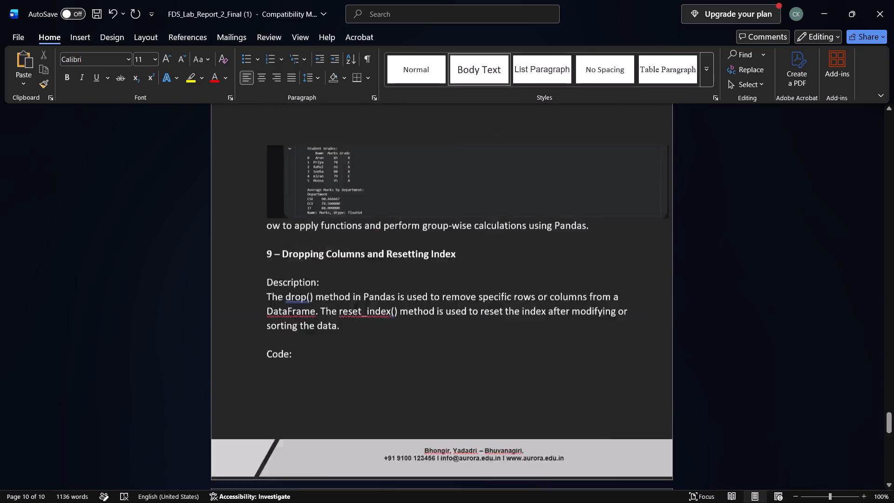
scroll(493, 231, up, 13)
scroll(493, 231, up, 8)
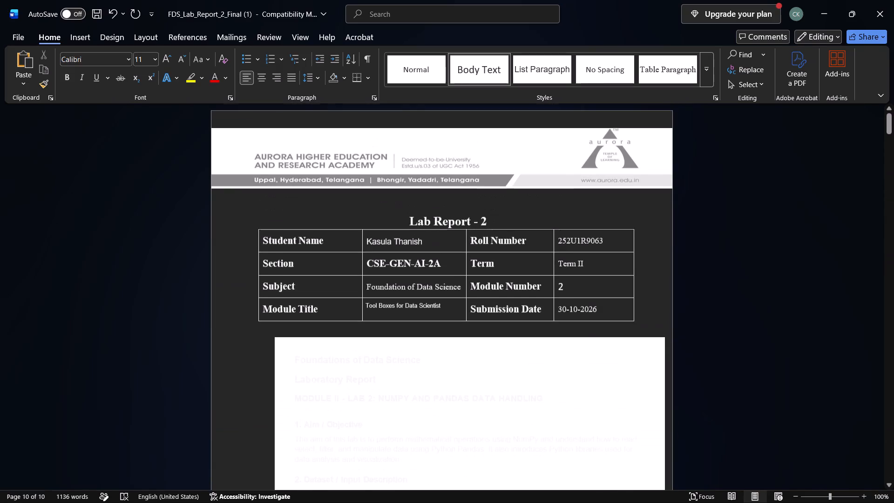
scroll(493, 231, up, 10)
triple_click(438, 243)
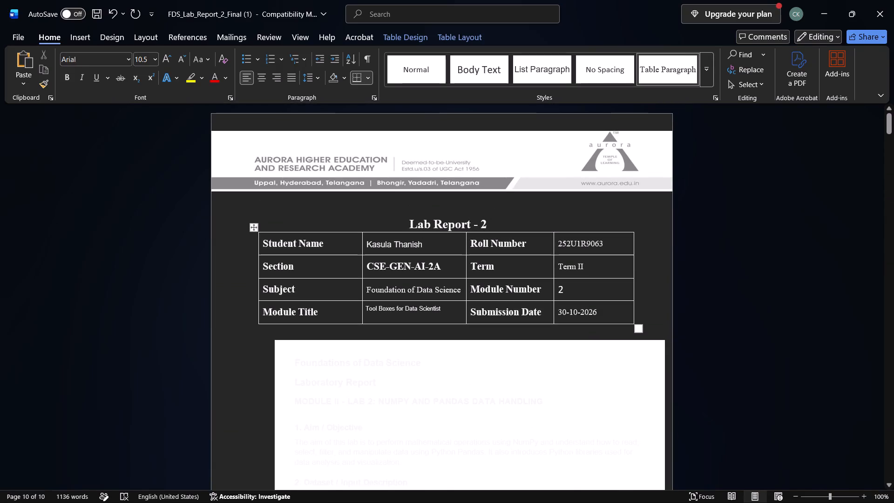
drag(438, 243, 424, 243)
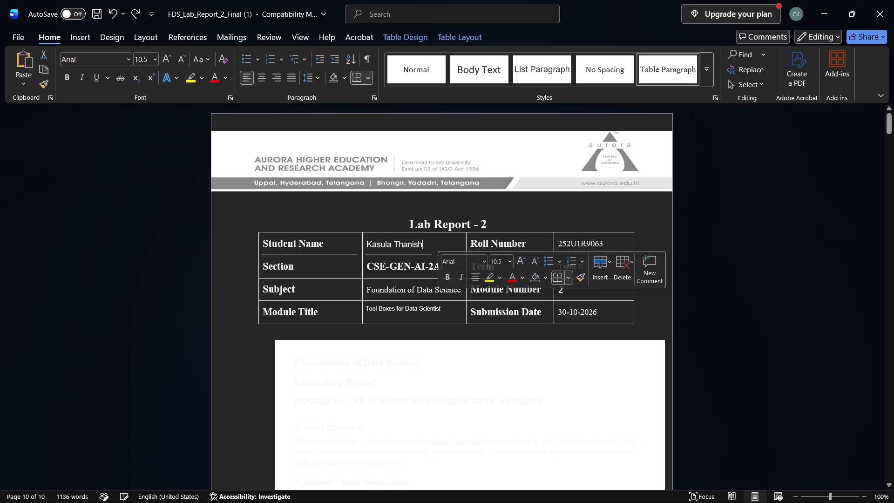
key(BackSpace)
key(BackSpace)
key(BackSpace)
key(BackSpace)
key(BackSpace)
key(BackSpace)
key(BackSpace)
key(BackSpace)
key(BackSpace)
key(BackSpace)
key(BackSpace)
key(BackSpace)
key(BackSpace)
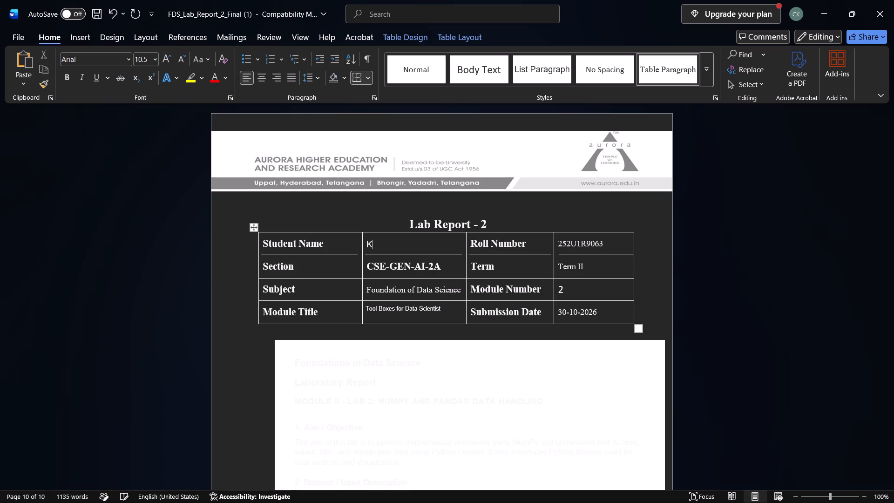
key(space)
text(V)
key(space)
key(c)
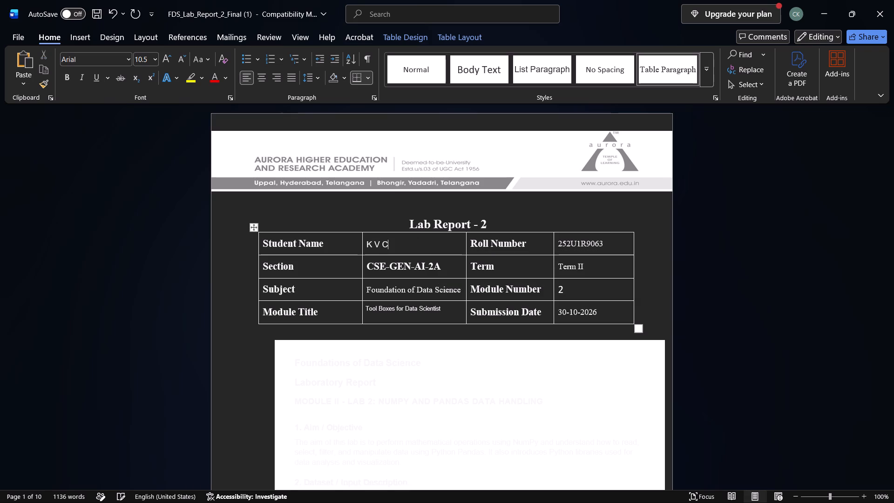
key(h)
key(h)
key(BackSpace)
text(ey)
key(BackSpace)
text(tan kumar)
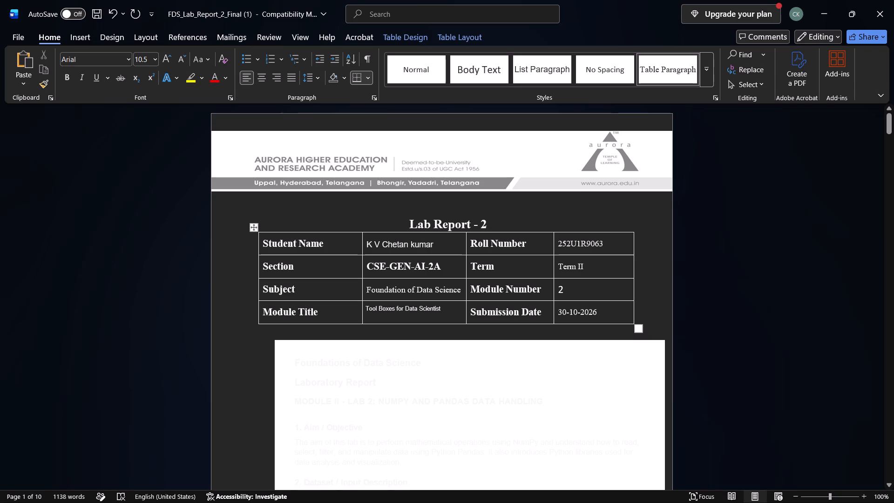
Update the last two digits of the Roll Number in the Lab Report - 2 table.
click(610, 246)
key(BackSpace)
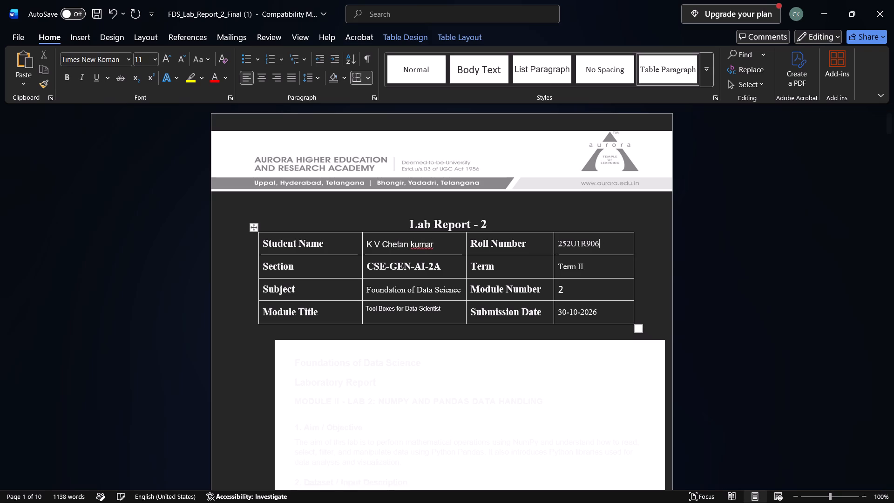
key(BackSpace)
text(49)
Change the fill of the white shape behind the Foundations of Data Science text on the first page to black.
scroll(501, 282, down, 1)
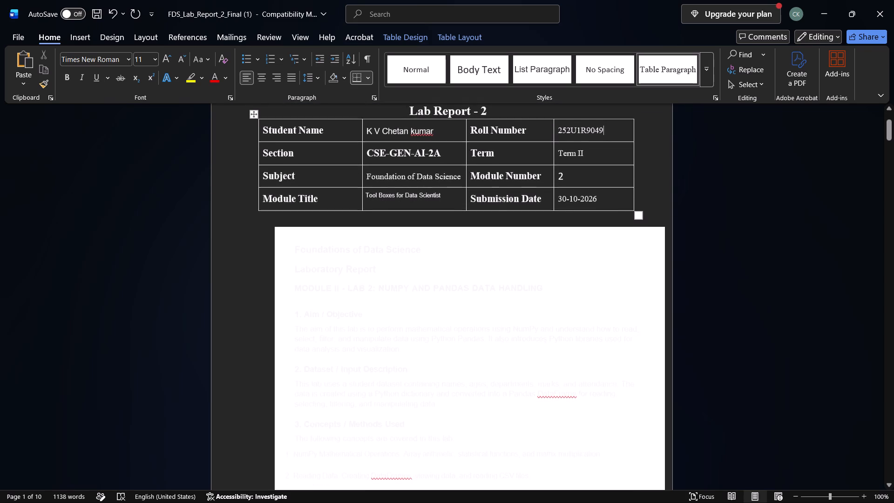
scroll(501, 282, down, 1)
click(501, 282)
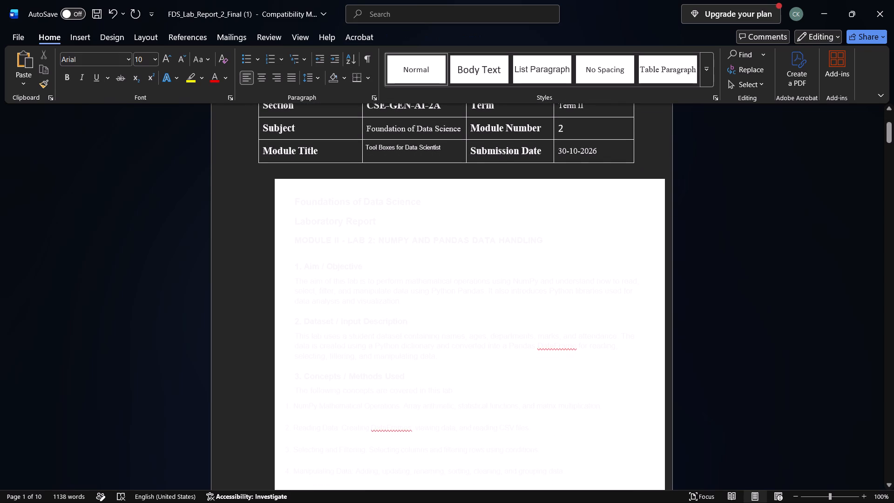
right_click(569, 235)
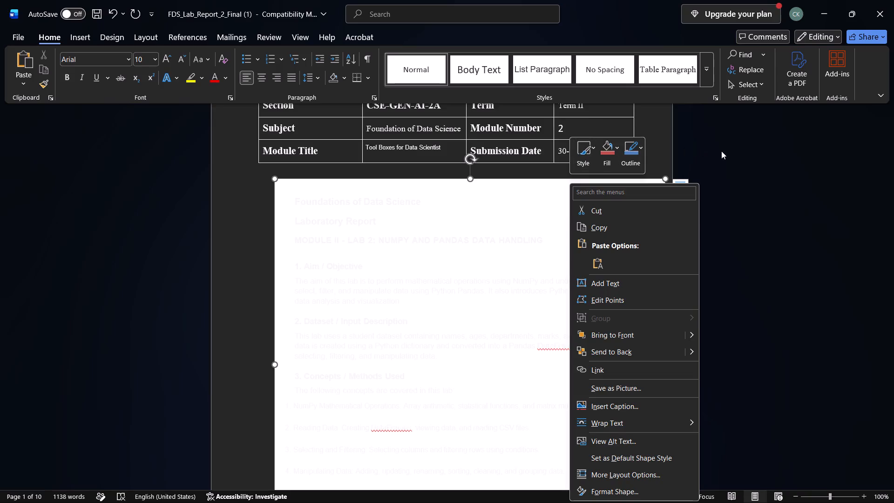
click(602, 146)
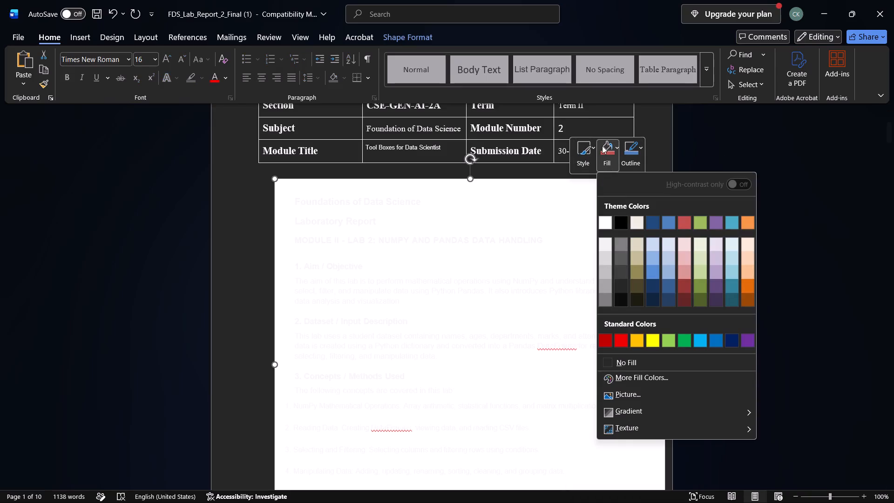
click(623, 225)
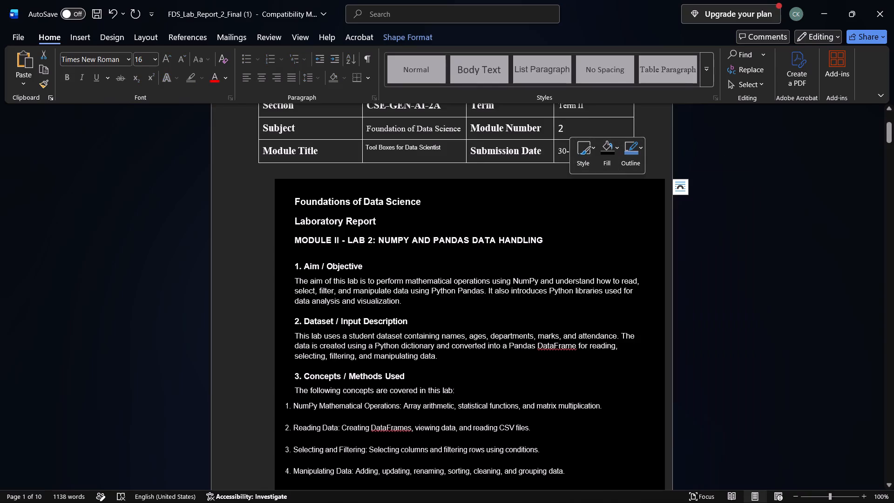
click(748, 224)
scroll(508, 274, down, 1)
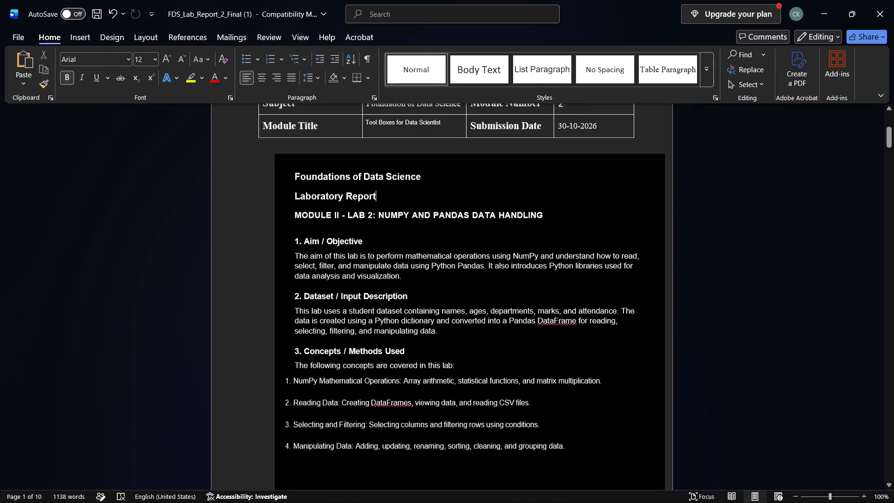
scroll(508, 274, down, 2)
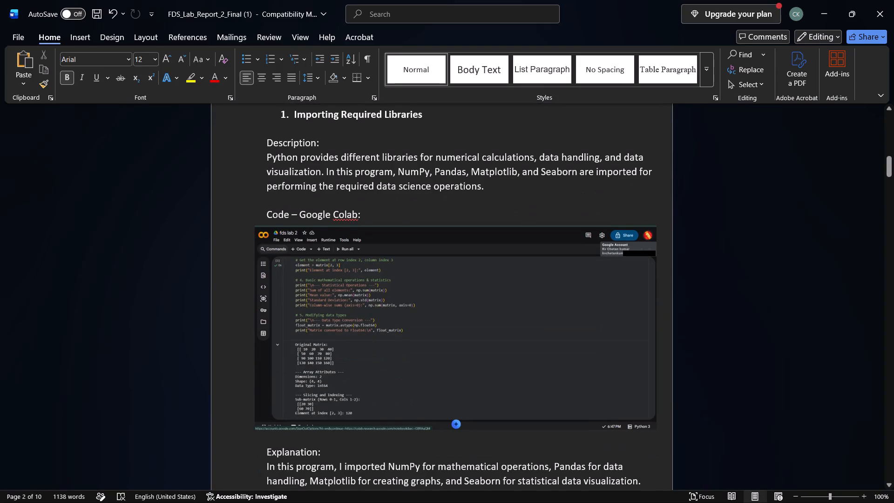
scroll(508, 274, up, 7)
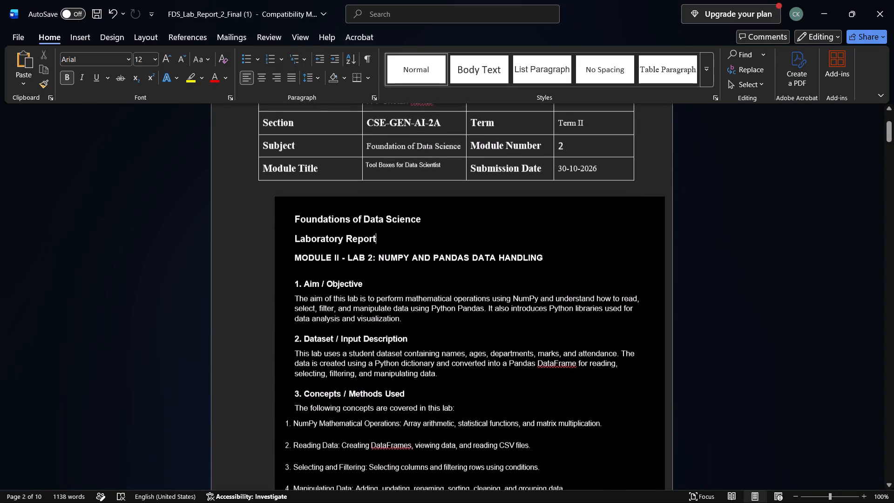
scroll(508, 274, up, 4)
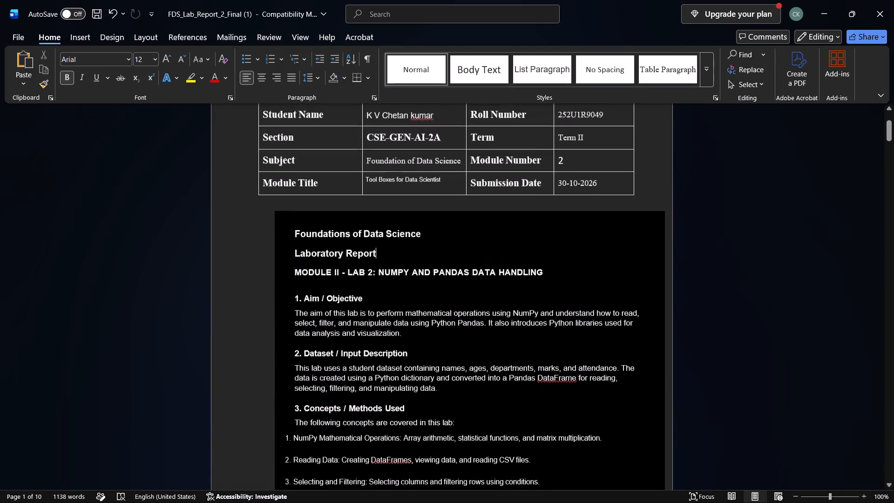
Close the FDS_Lab_Report_2_Final (1) document, saving its changes to the Downloads folder.
scroll(508, 274, up, 1)
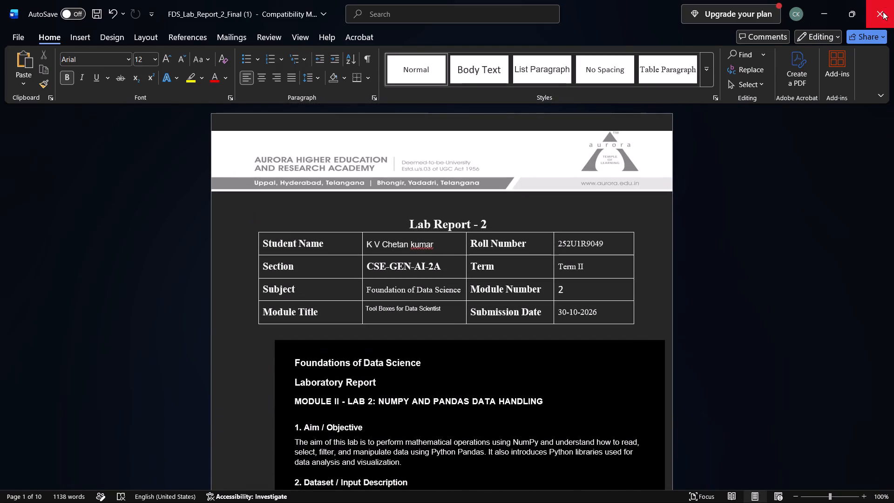
click(883, 12)
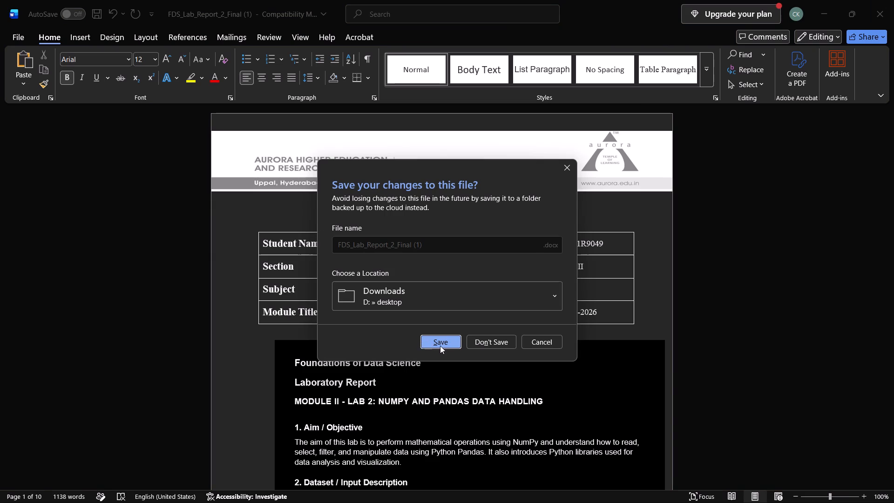
click(442, 341)
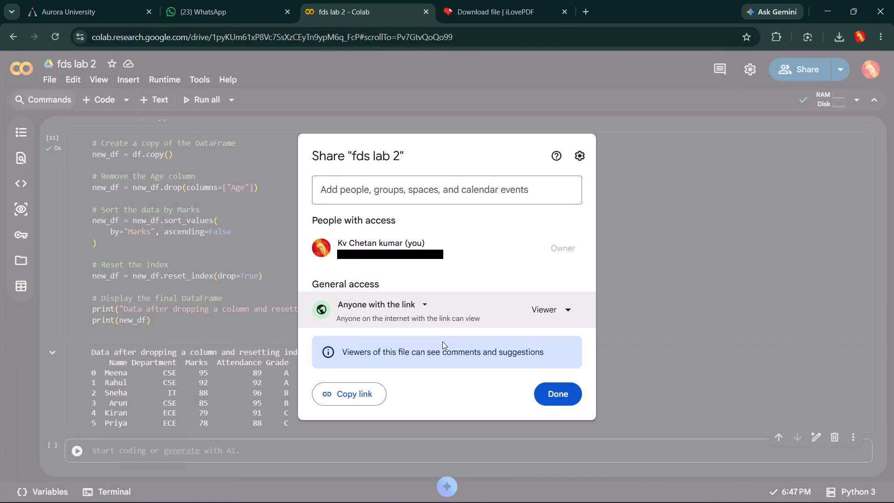
Dismiss the sharing dialog of the fds lab 2 notebook and close the Colab and WhatsApp pages in Chrome.
click(544, 391)
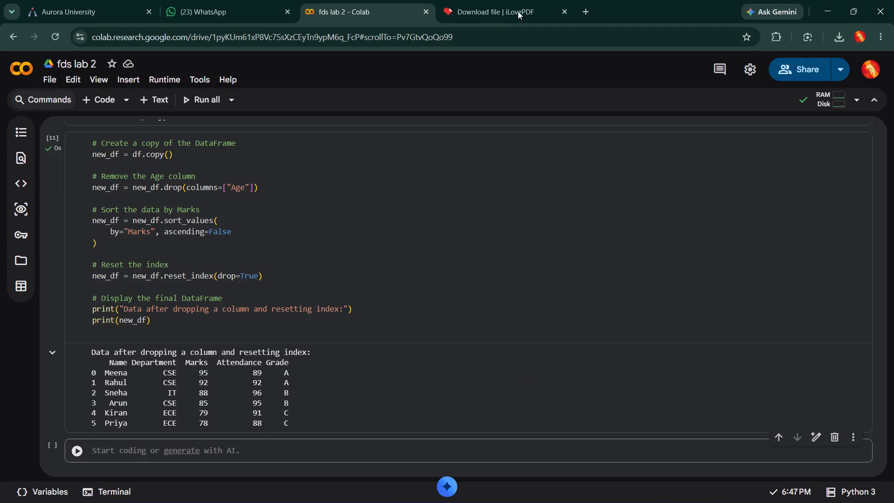
click(424, 11)
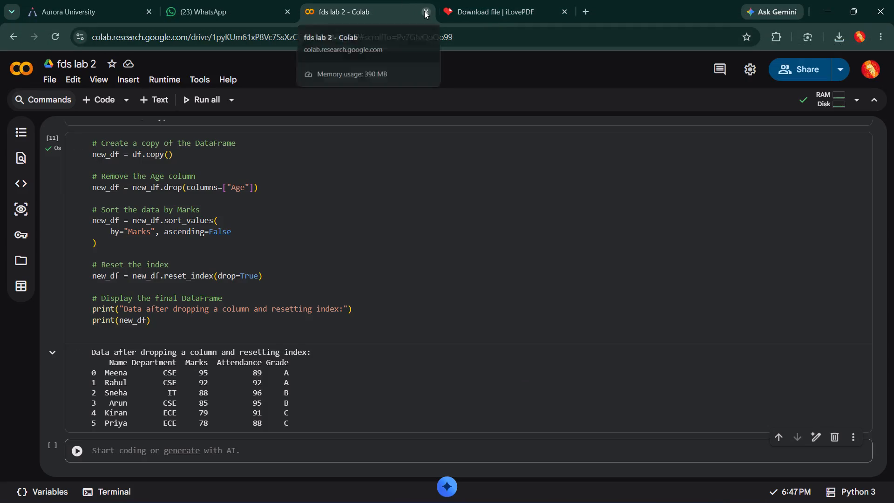
click(288, 13)
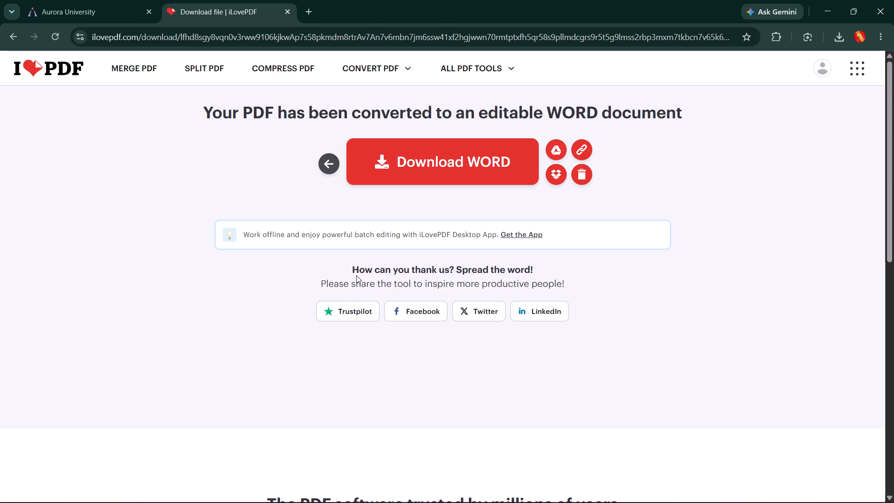
Reopen the FDS_Lab_Report_2_Final (1) Word document from the Downloads folder, review its first page, and close it.
click(535, 485)
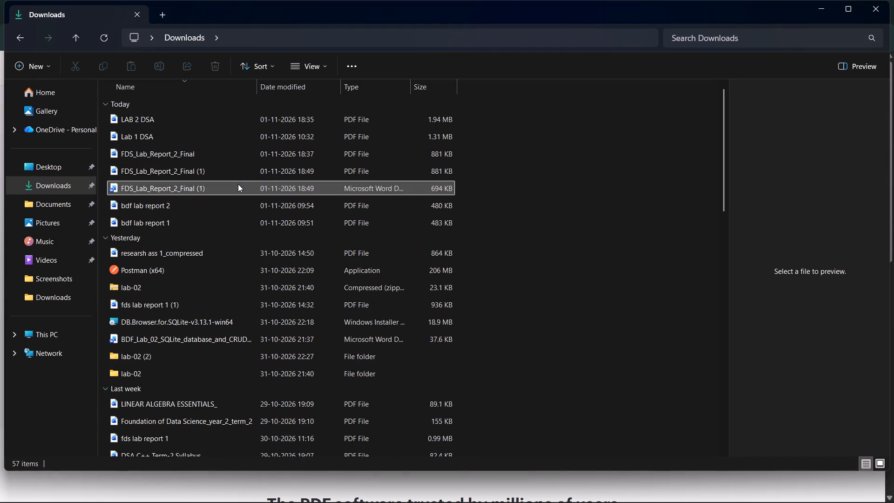
double_click(205, 184)
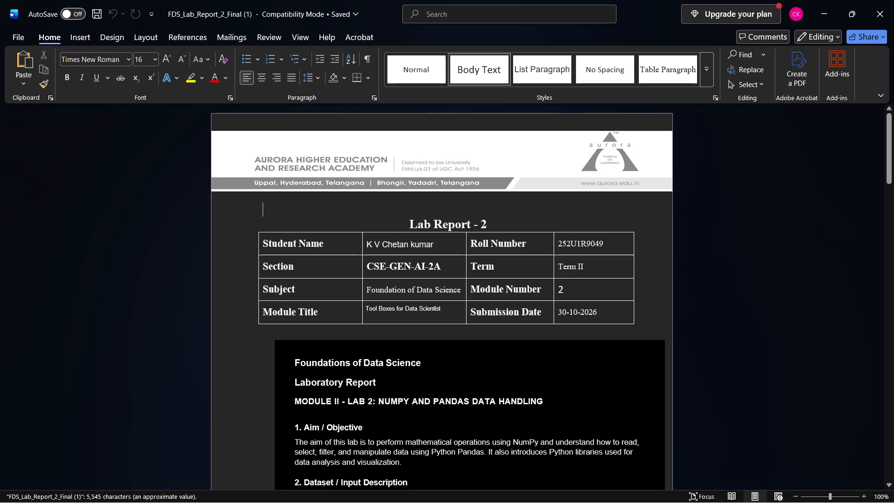
scroll(405, 323, down, 2)
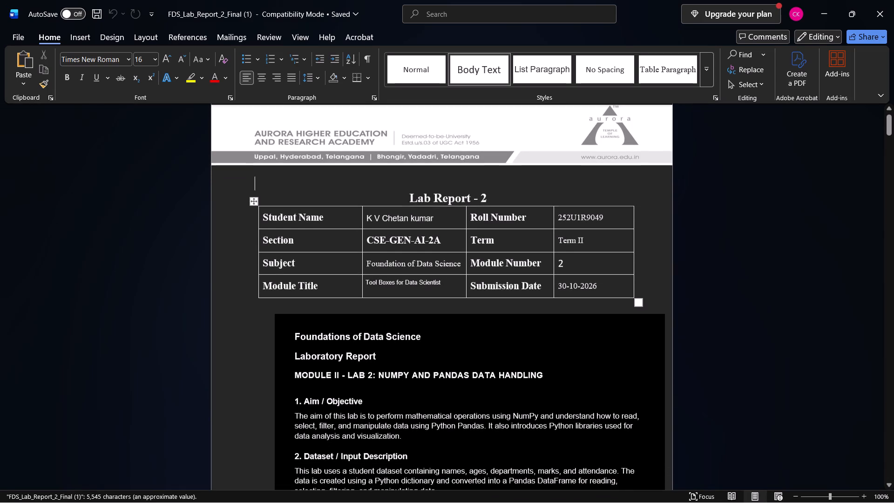
scroll(405, 323, down, 1)
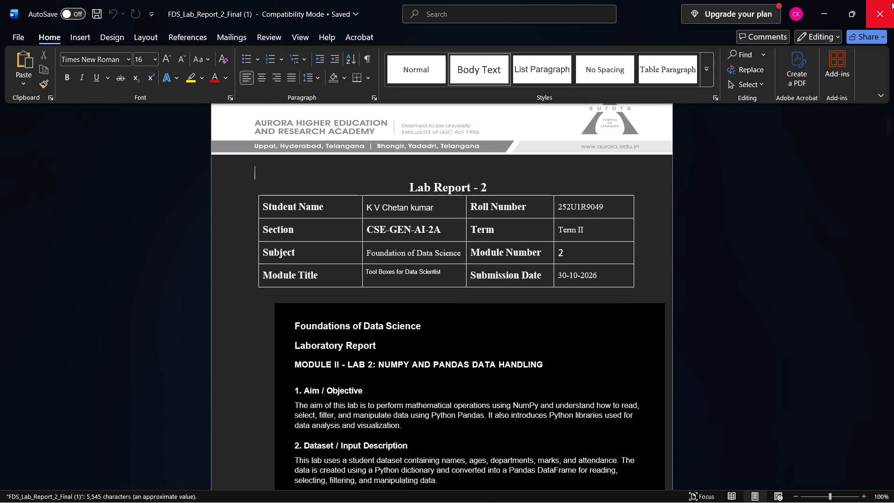
click(892, 2)
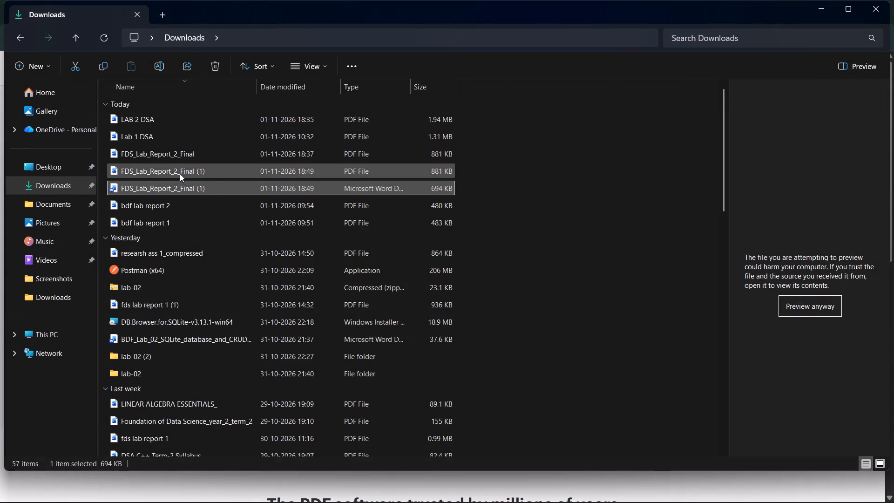
Delete the FDS_Lab_Report_2_Final and FDS_Lab_Report_2_Final (1) PDF files from the Downloads folder.
drag(102, 144, 121, 160)
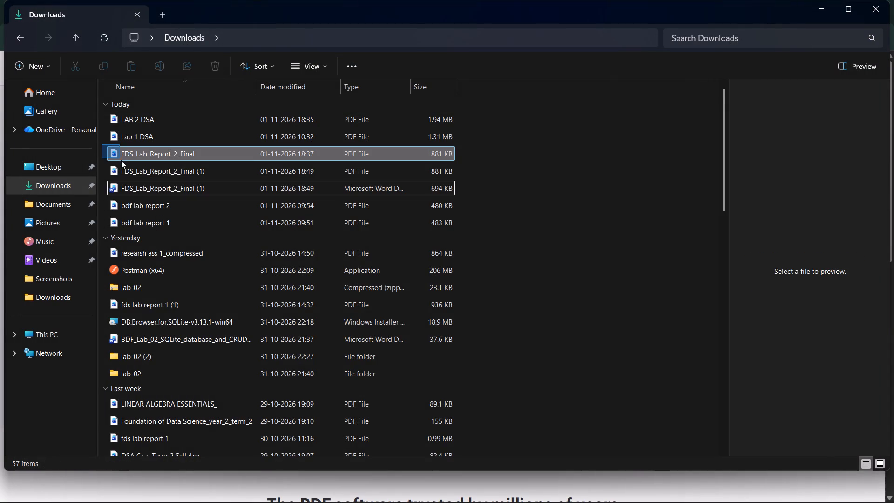
drag(121, 160, 128, 174)
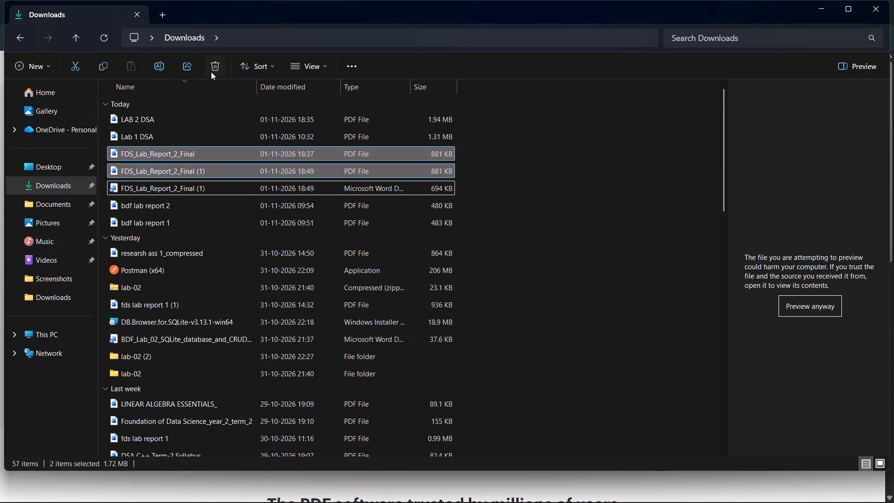
click(213, 57)
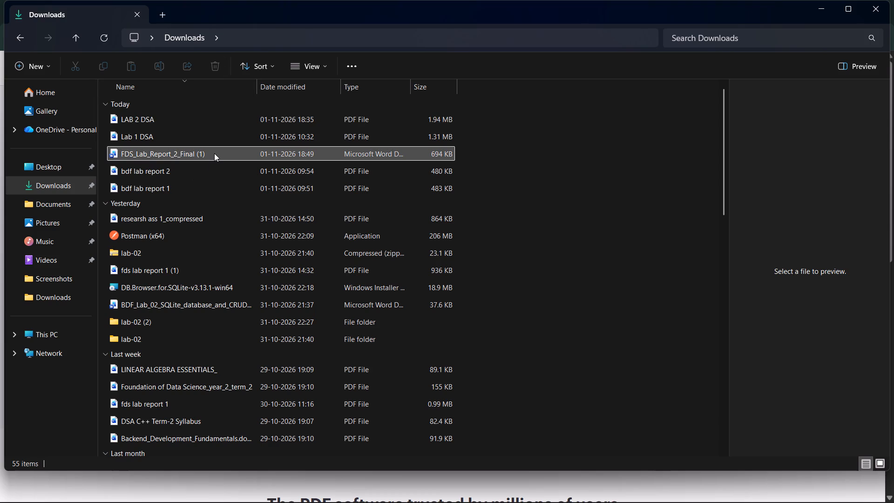
Rename the FDS_Lab_Report_2_Final (1) Word document as FDS_Lab_Report_2_).
right_click(214, 153)
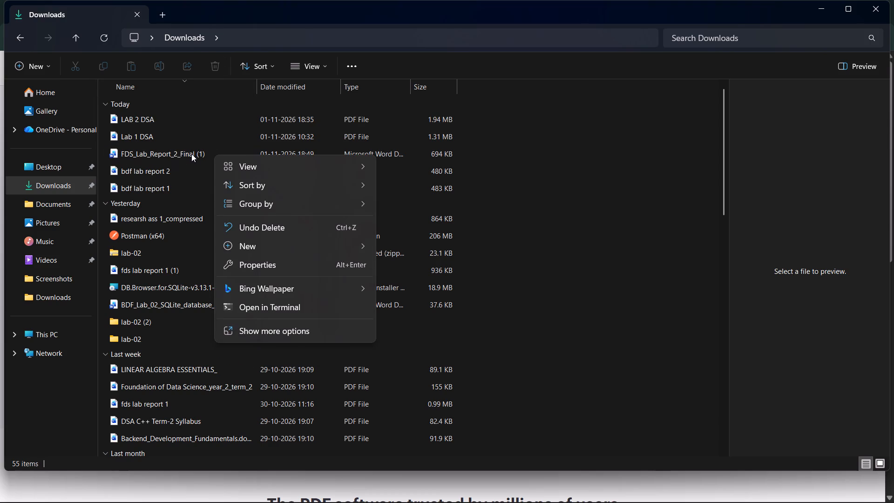
click(191, 154)
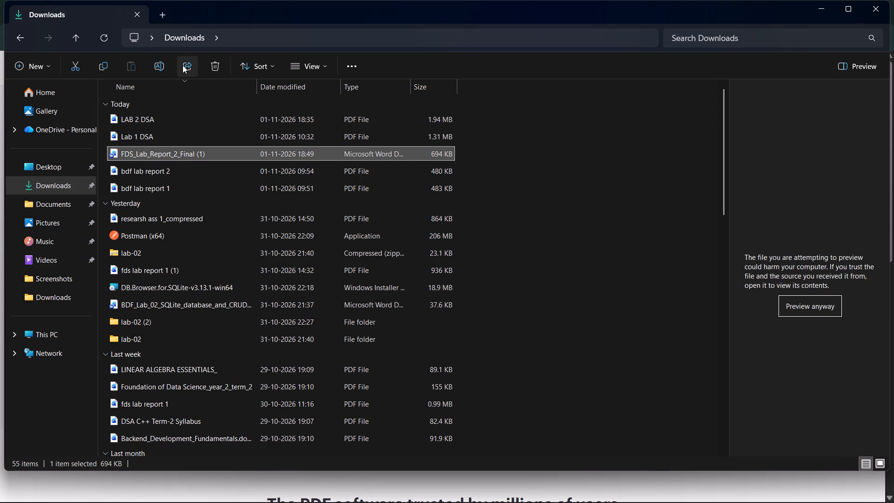
click(161, 67)
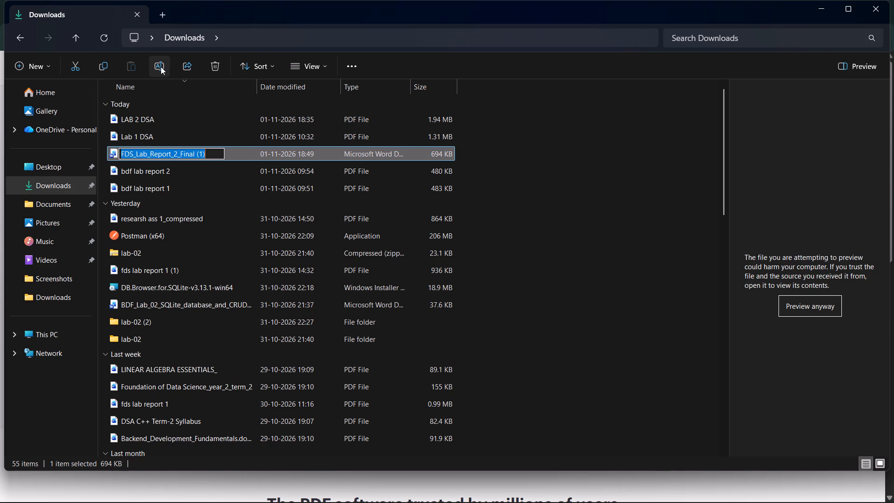
click(202, 157)
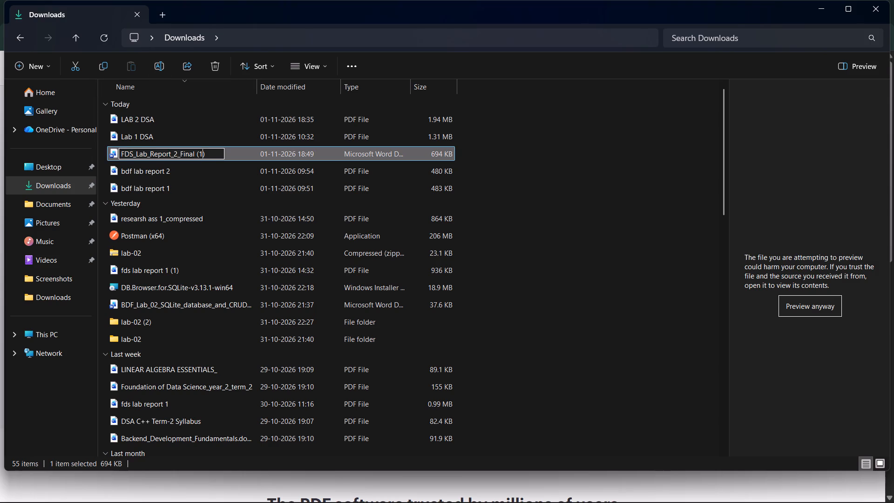
key(BackSpace)
key(BackSpace)
key(BackSpace)
key(BackSpace)
key(BackSpace)
key(BackSpace)
key(BackSpace)
key(BackSpace)
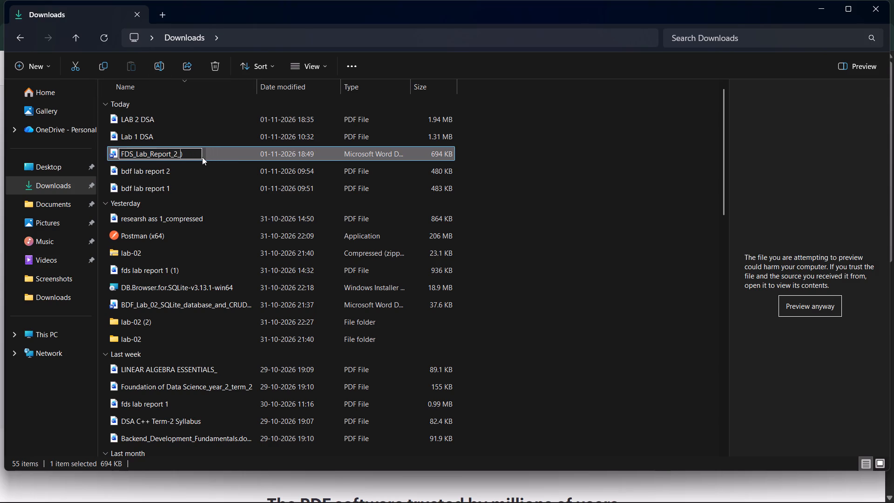
key(Return)
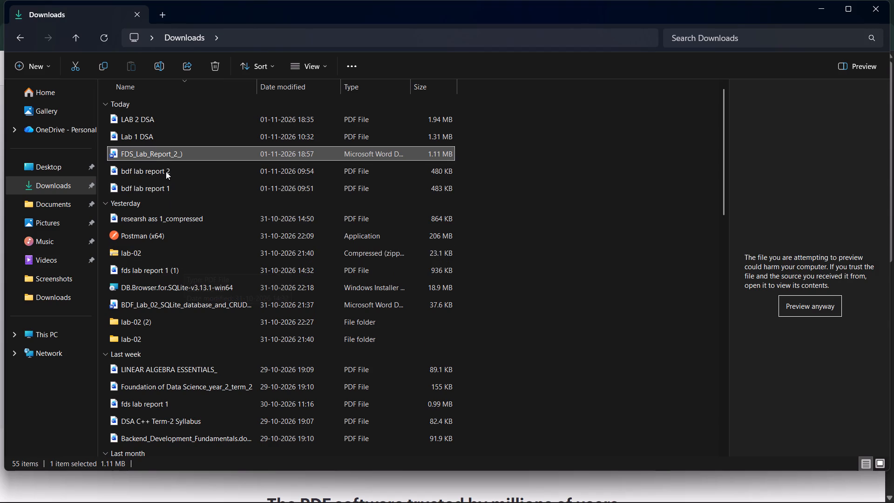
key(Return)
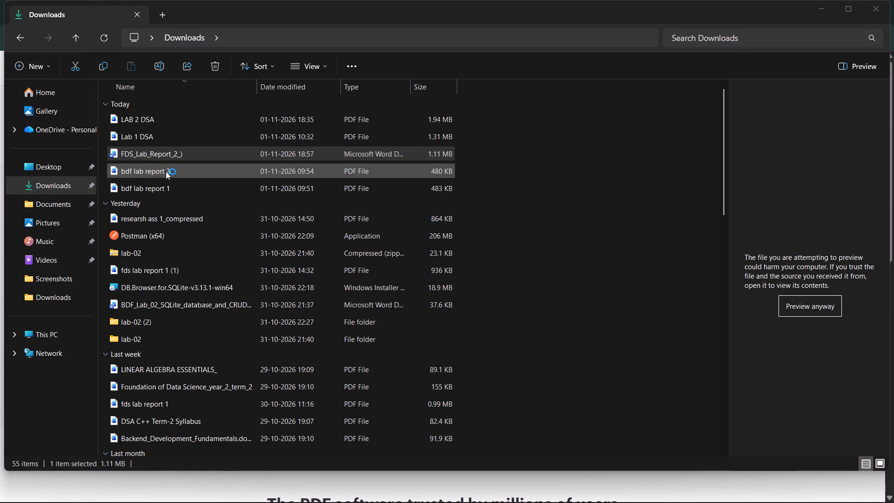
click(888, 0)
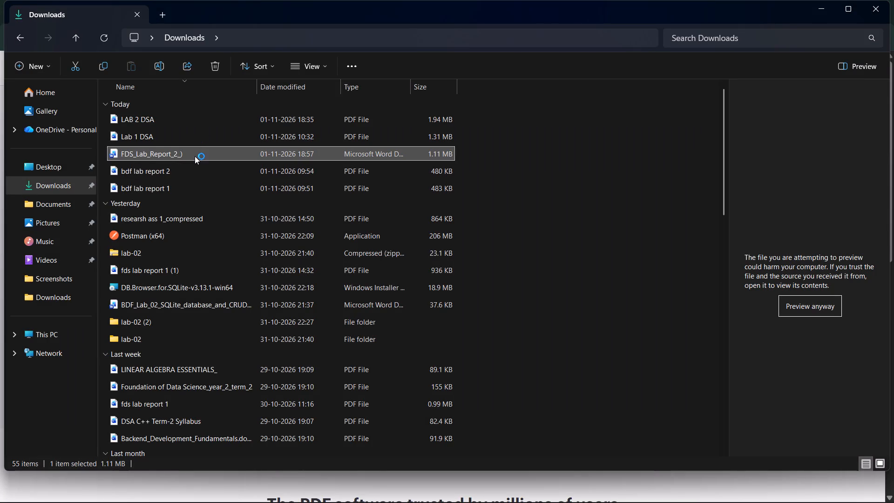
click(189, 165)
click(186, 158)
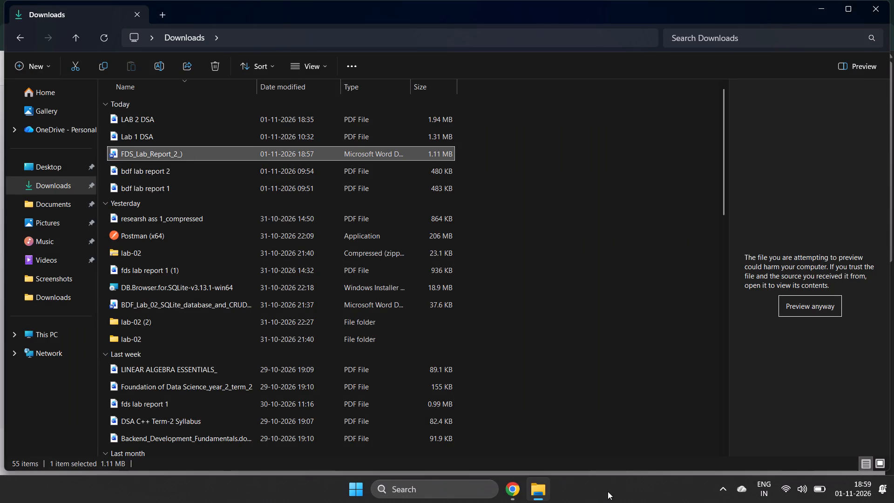
Convert the FDS_Lab_Report_2_) Word document to PDF with iLovePDF in Chrome, download the PDF, and close its preview.
click(517, 497)
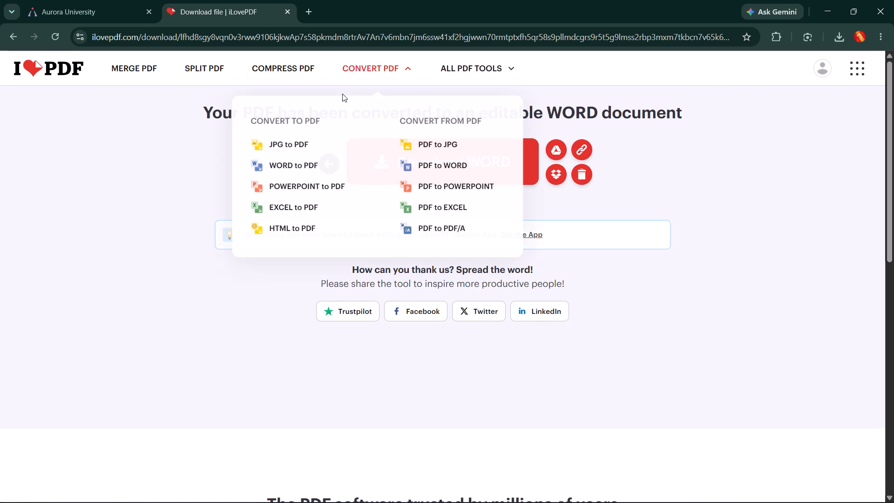
click(271, 163)
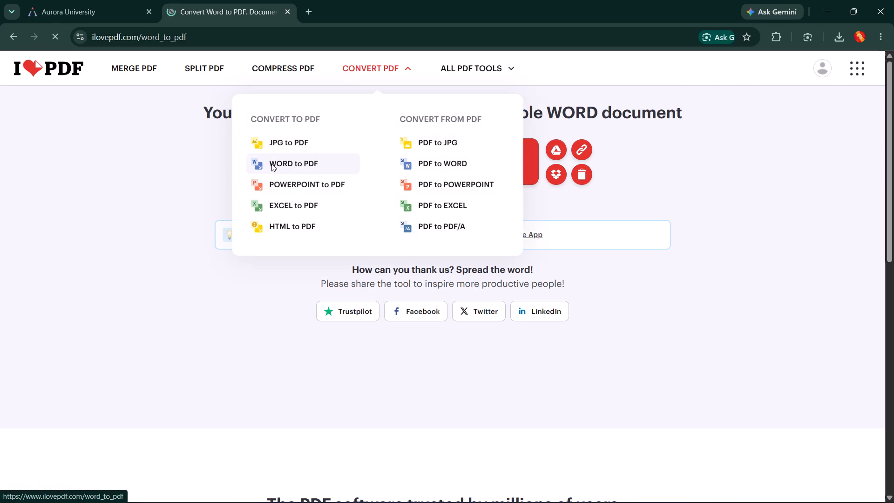
click(427, 199)
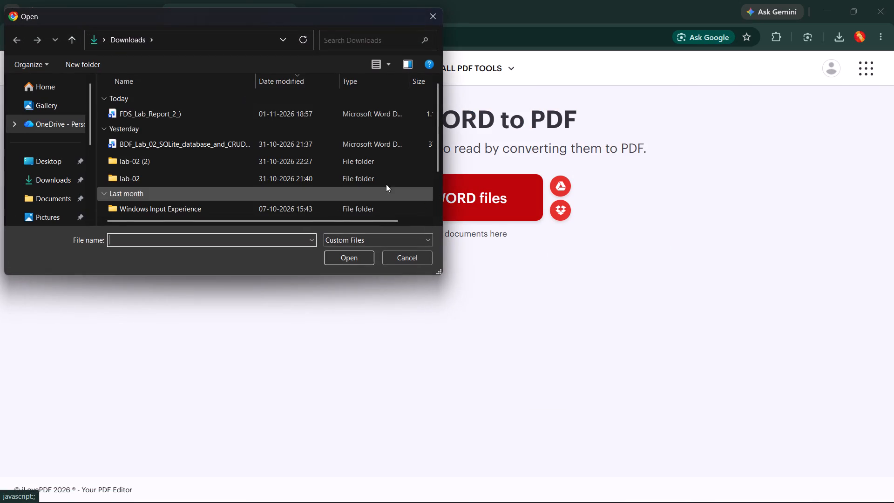
double_click(204, 109)
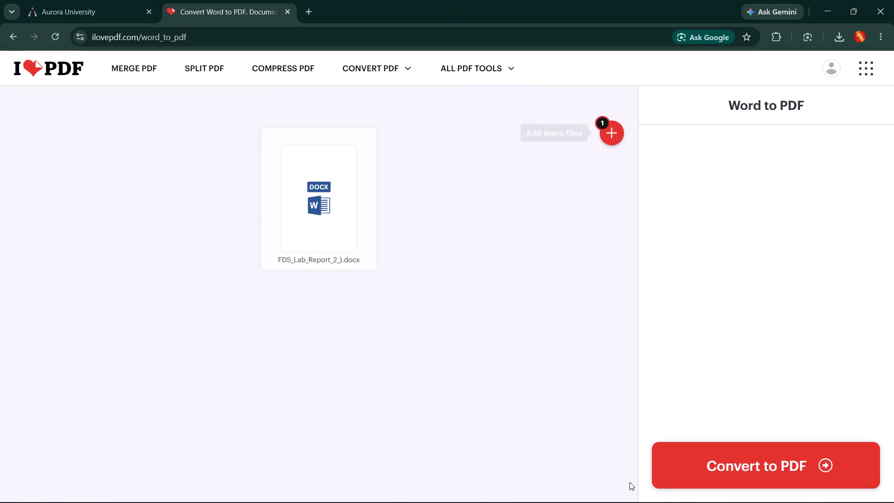
click(686, 469)
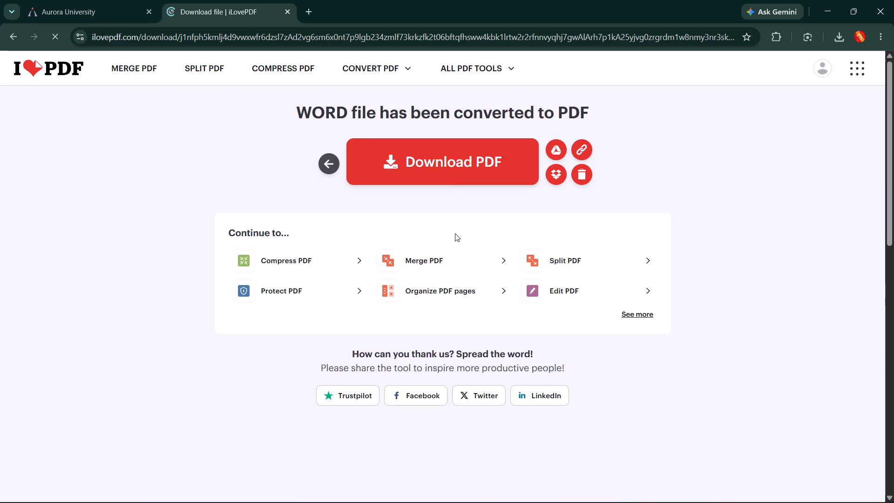
click(445, 172)
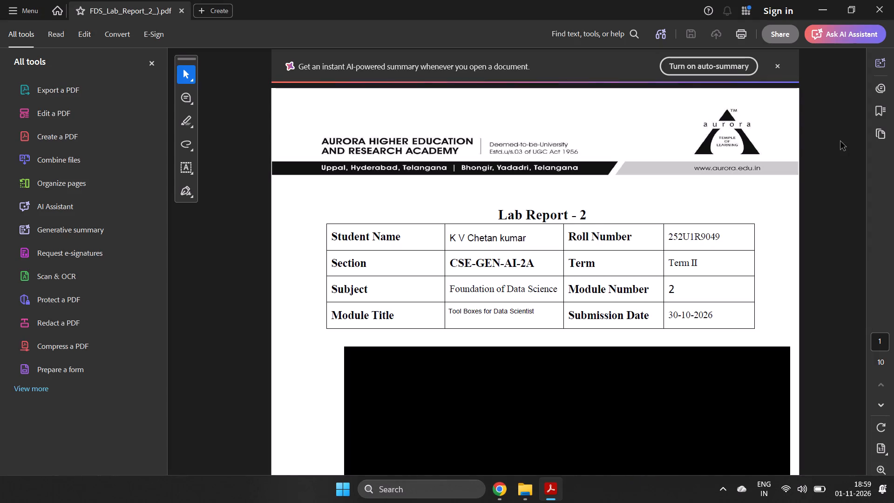
click(877, 11)
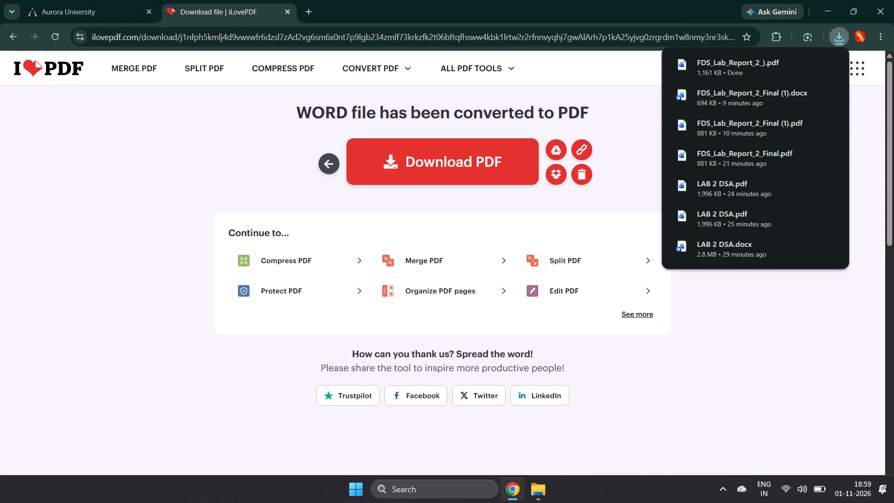
Delete the FDS_Lab_Report_2_) Word document from the Downloads folder.
click(542, 496)
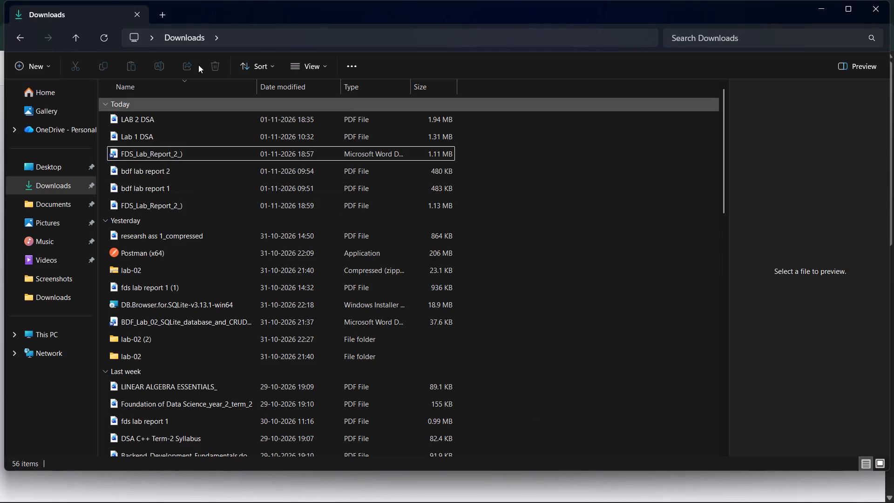
click(175, 153)
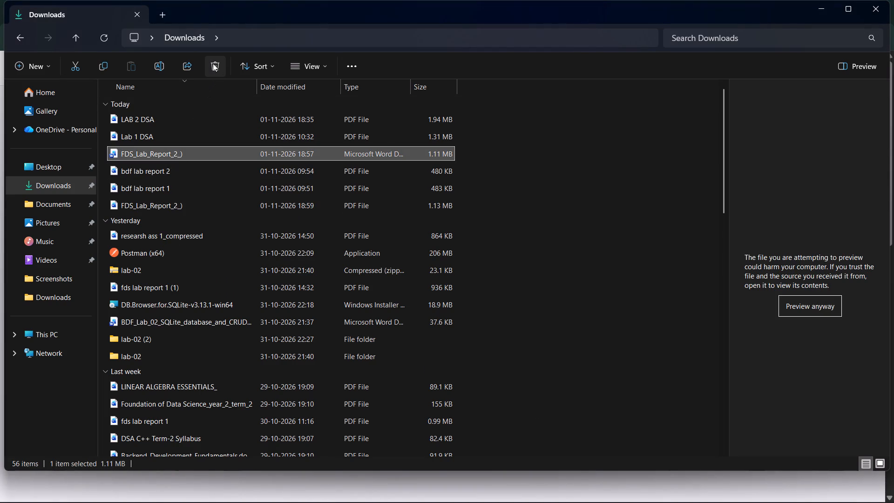
click(213, 63)
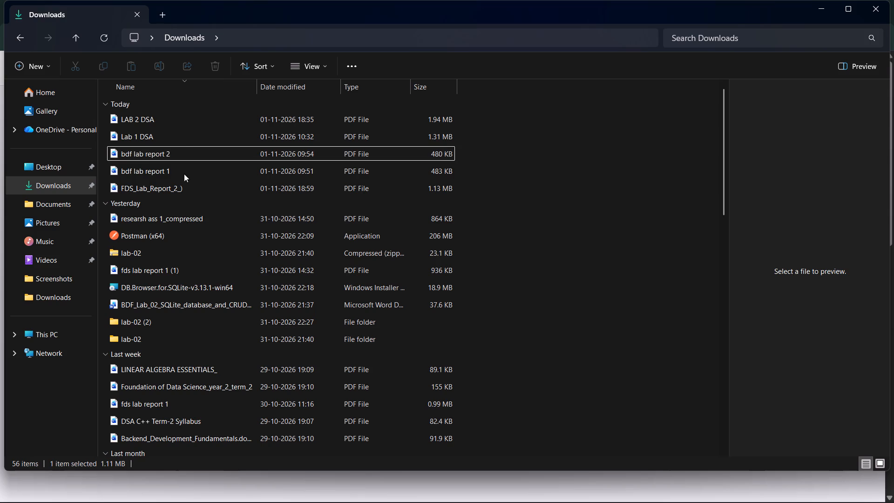
Open the converted FDS_Lab_Report_2_) PDF from the Downloads folder.
double_click(179, 188)
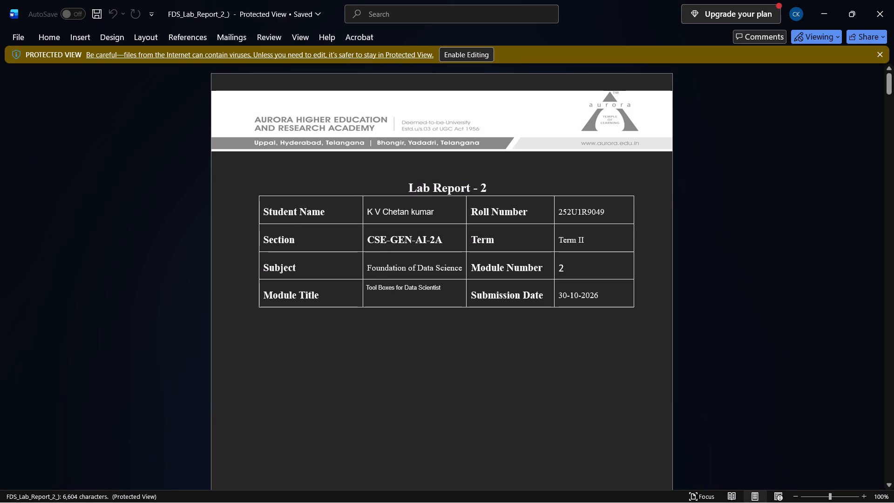
Review the converted lab report's pages and examine the white blocks on pages 2 and 3.
scroll(482, 343, down, 7)
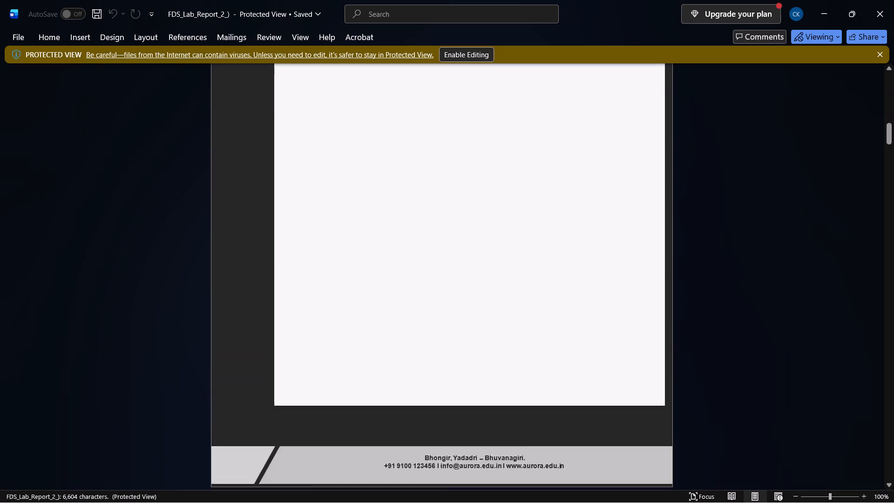
scroll(482, 343, down, 13)
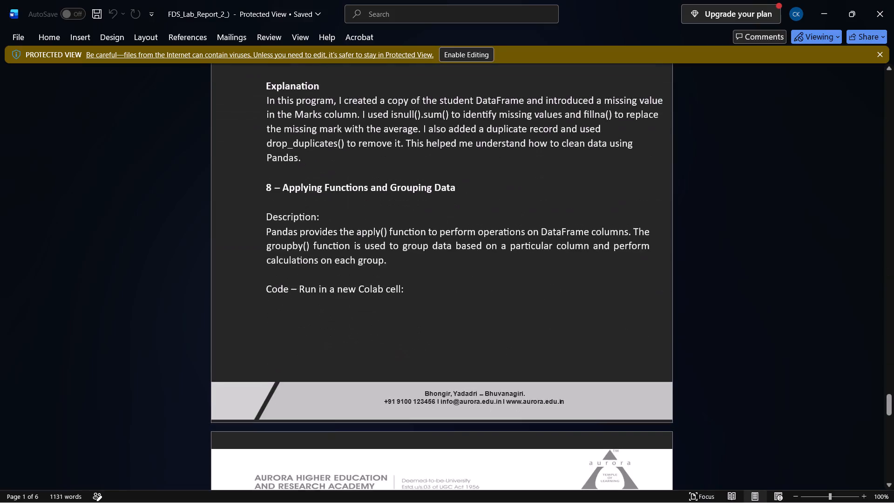
scroll(482, 343, up, 10)
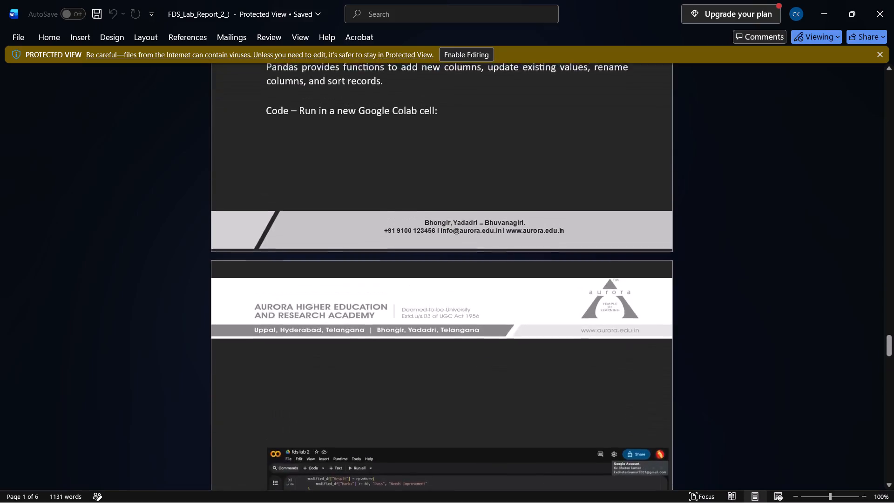
scroll(482, 343, up, 9)
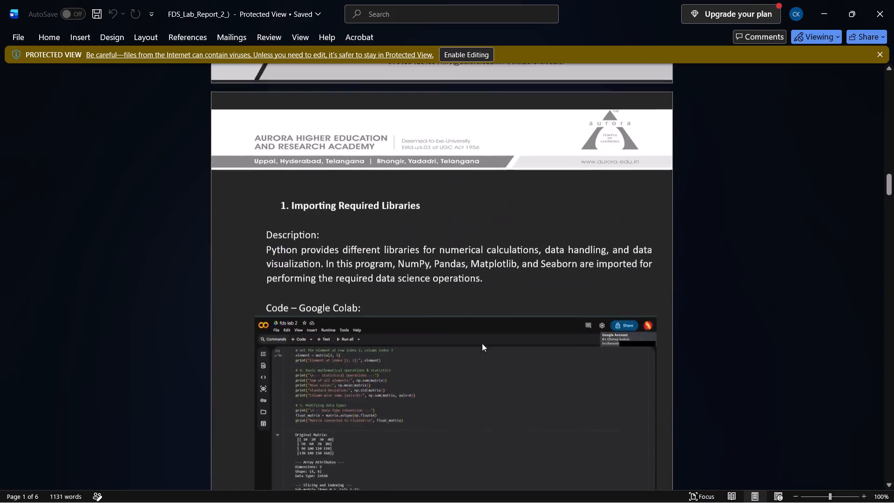
scroll(482, 343, up, 7)
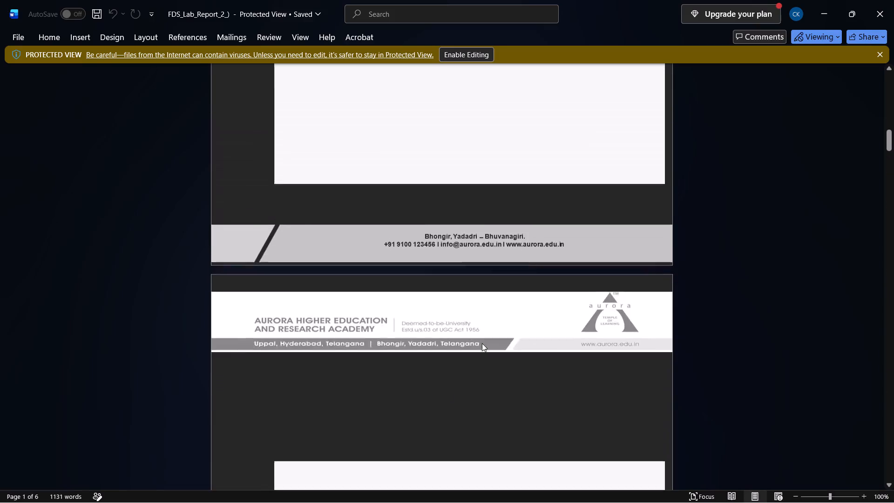
click(413, 178)
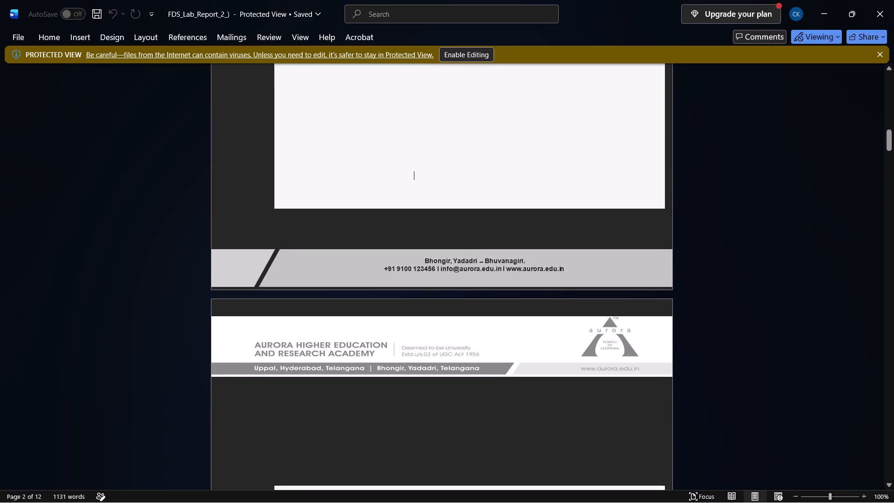
scroll(370, 174, down, 2)
click(370, 174)
right_click(370, 174)
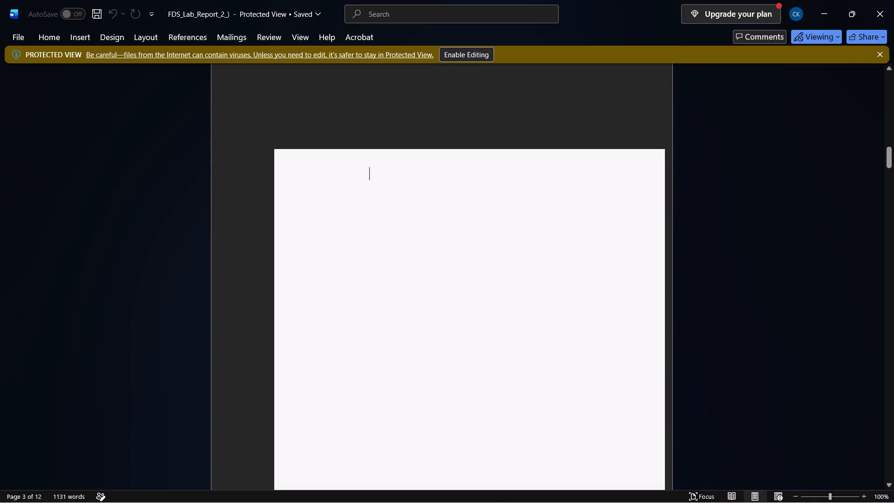
click(579, 131)
Recheck the report from the cover page to the Google Colab Notebook Link section, examining the code screenshots and white blocks.
scroll(353, 255, down, 5)
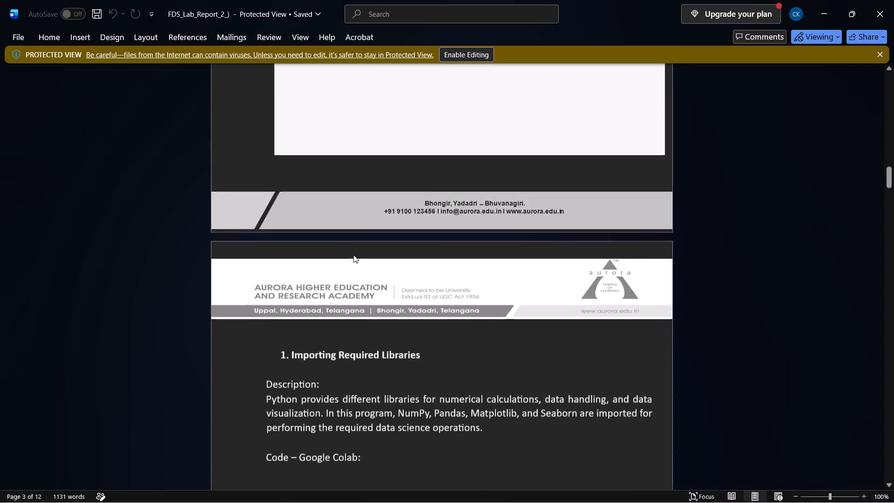
scroll(353, 255, down, 3)
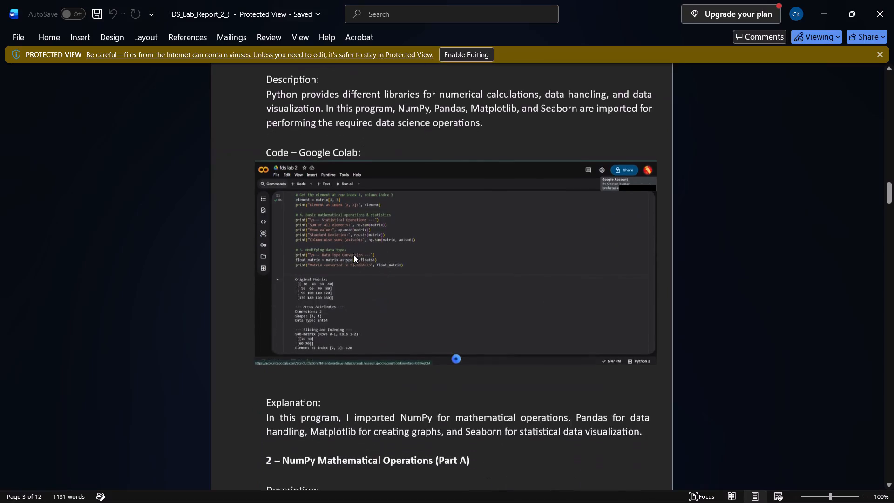
scroll(353, 255, down, 3)
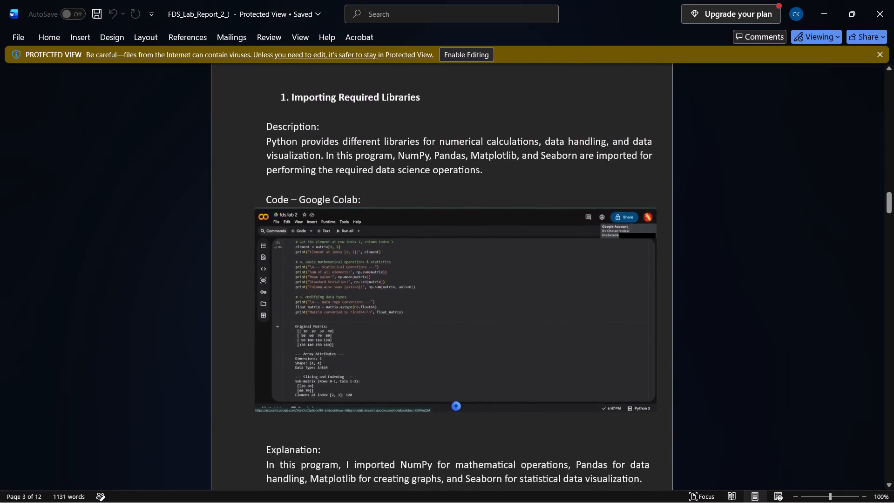
scroll(353, 255, down, 5)
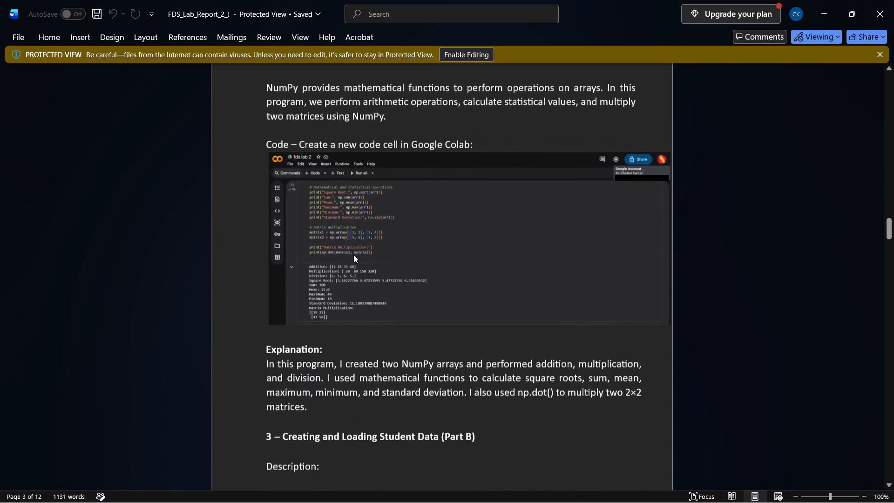
scroll(353, 255, up, 8)
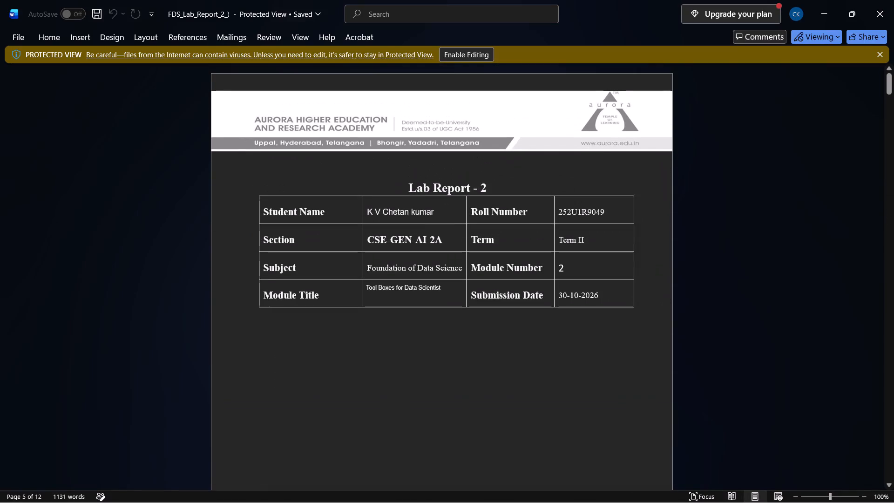
scroll(353, 255, down, 4)
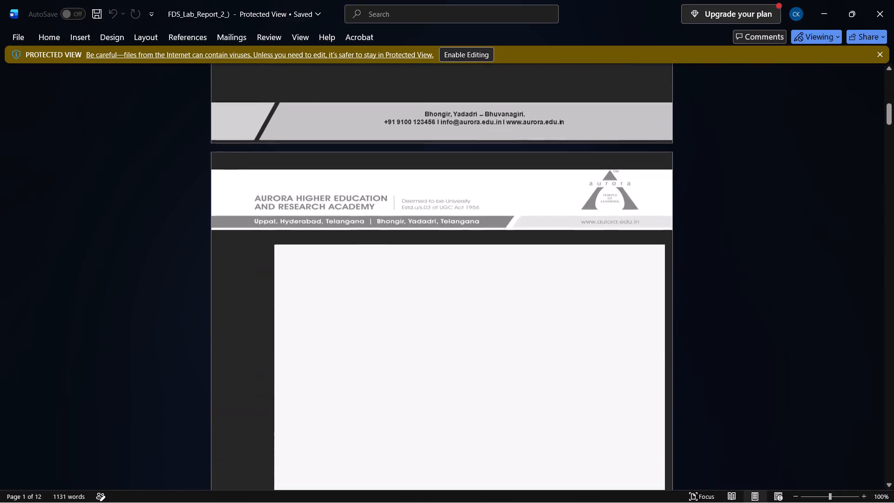
scroll(353, 255, down, 1)
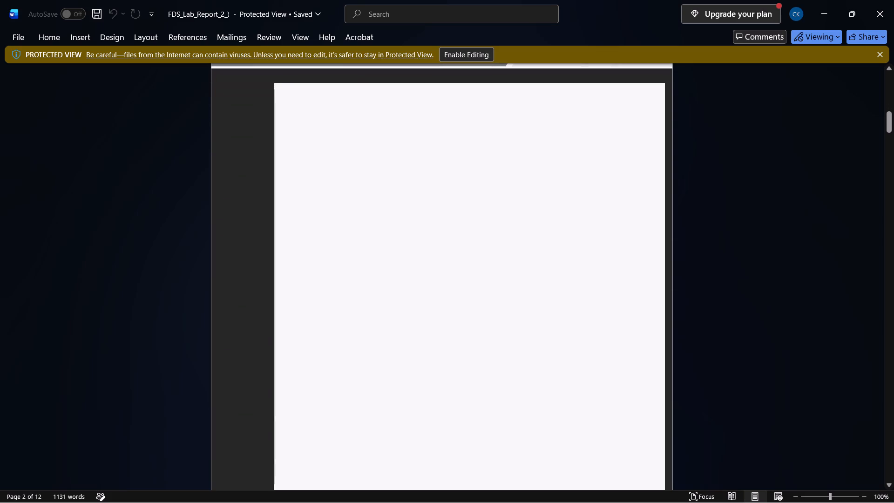
scroll(353, 255, down, 5)
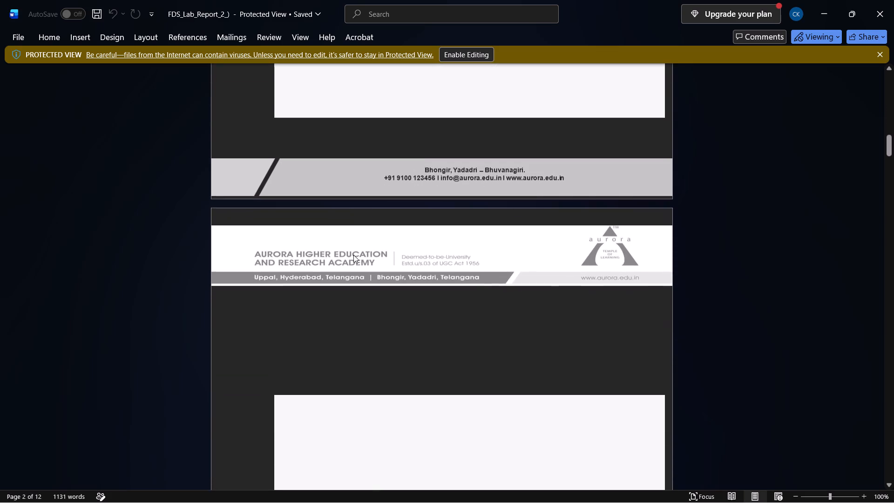
scroll(353, 255, down, 1)
scroll(353, 255, up, 1)
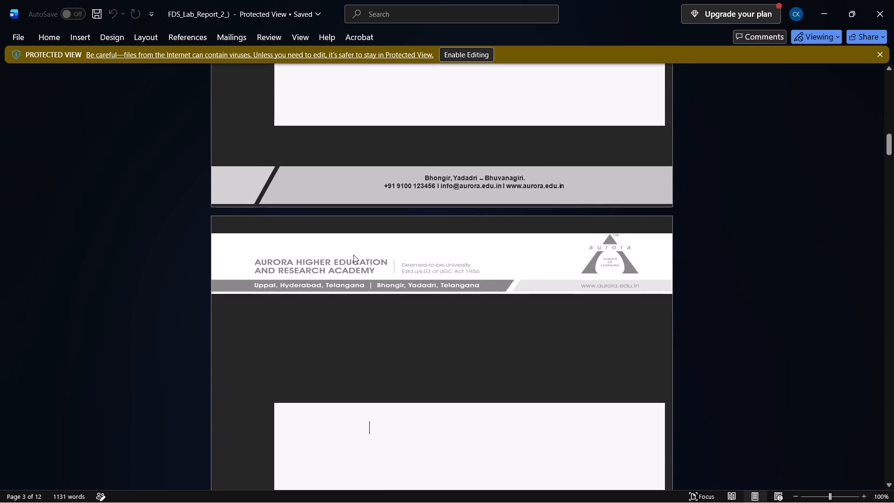
scroll(353, 255, down, 6)
scroll(353, 255, down, 20)
scroll(353, 255, down, 20)
scroll(353, 255, down, 20)
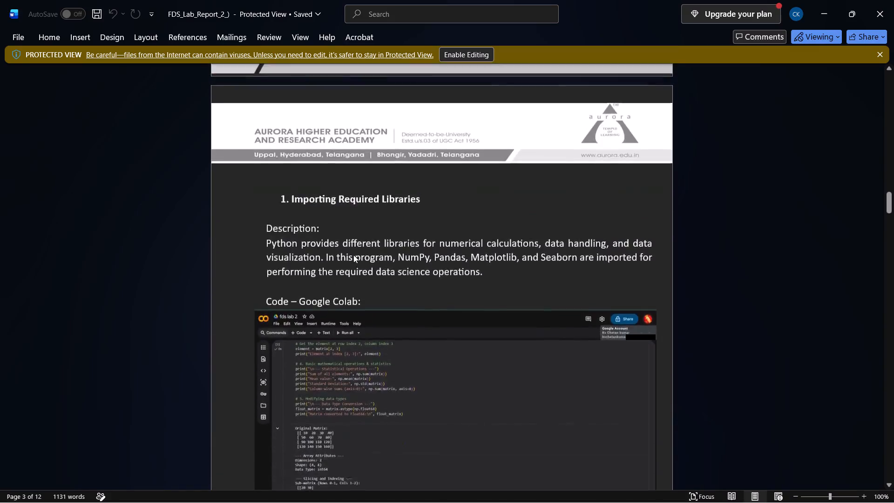
scroll(353, 255, down, 20)
scroll(353, 255, down, 20)
scroll(353, 255, down, 20)
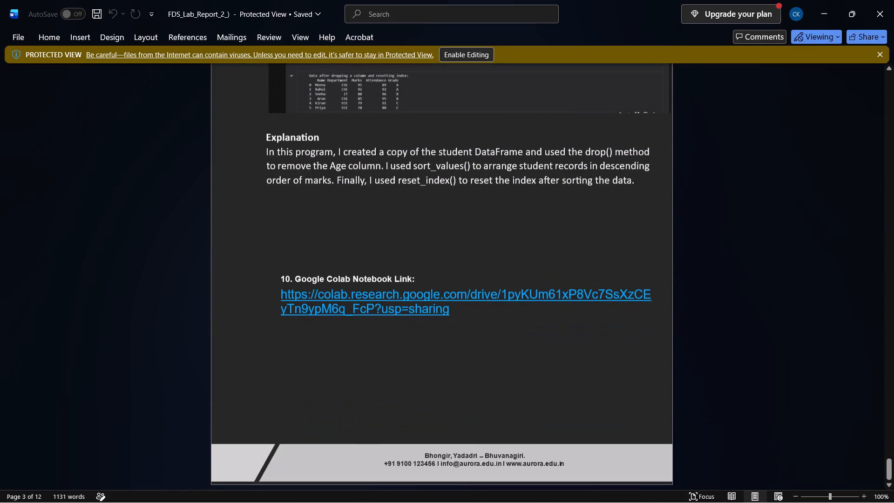
scroll(401, 227, up, 20)
scroll(401, 227, up, 20)
scroll(401, 227, up, 20)
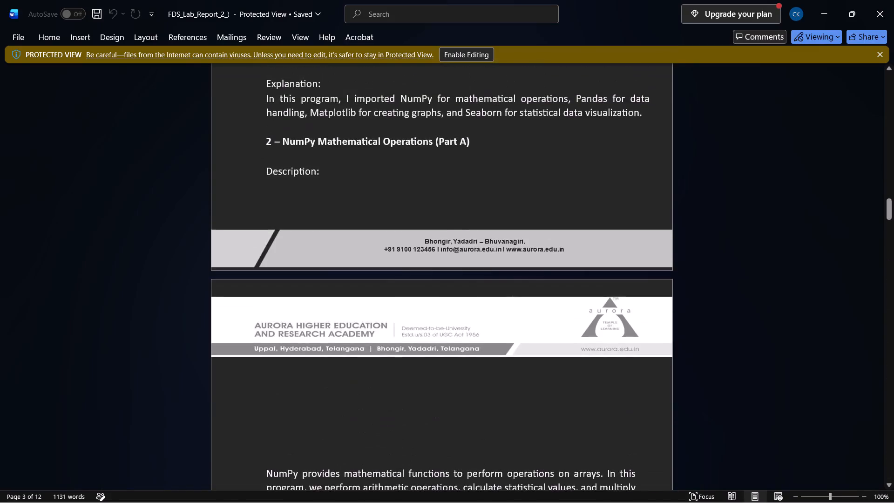
scroll(401, 227, up, 20)
scroll(404, 243, down, 2)
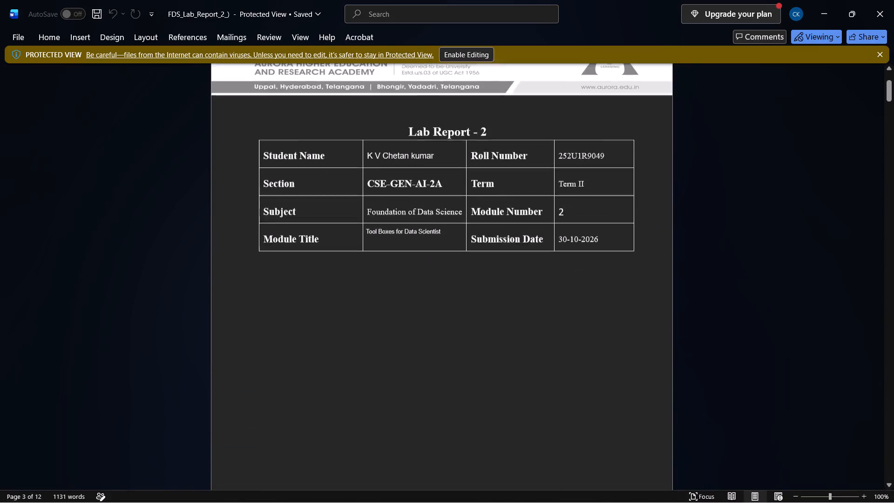
Enable editing for the protected FDS_Lab_Report_2_) document.
scroll(404, 243, down, 3)
click(467, 63)
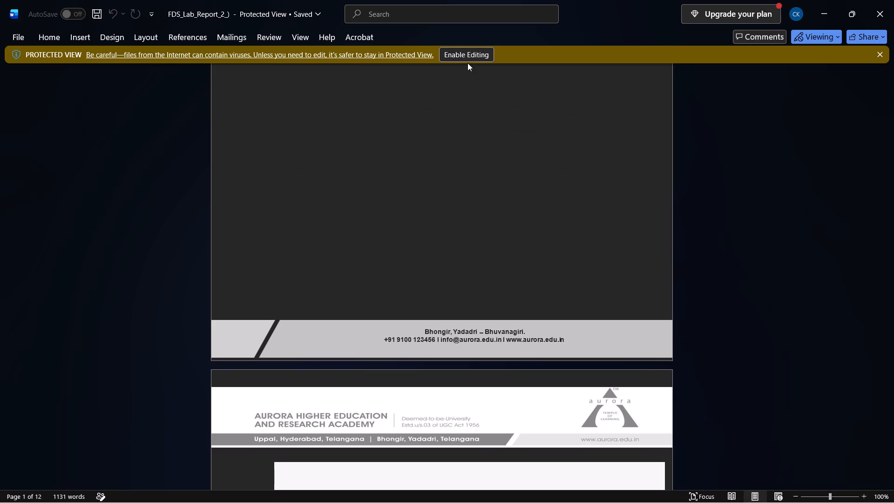
click(467, 57)
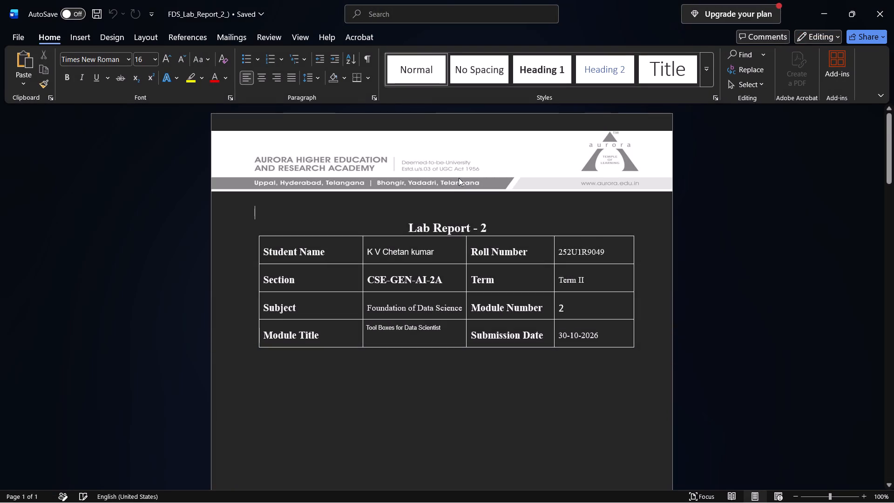
Remove the white shading behind the text in the table on page 2.
scroll(459, 178, down, 8)
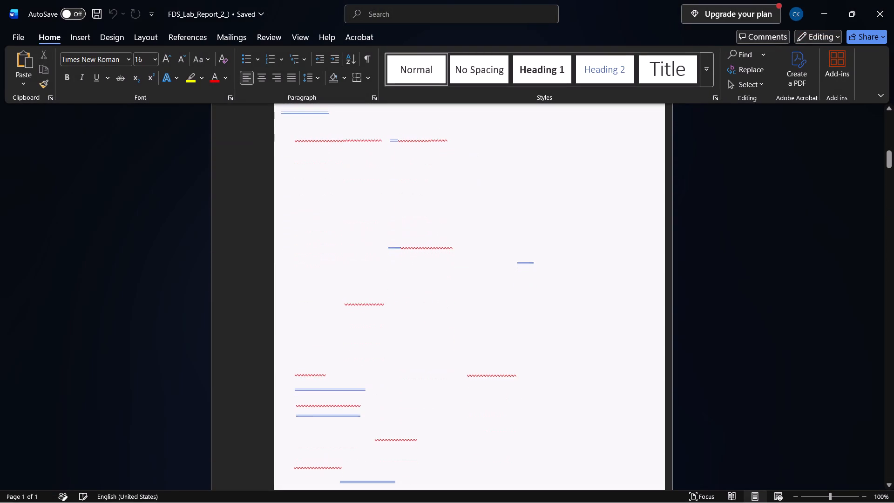
click(545, 181)
right_click(493, 184)
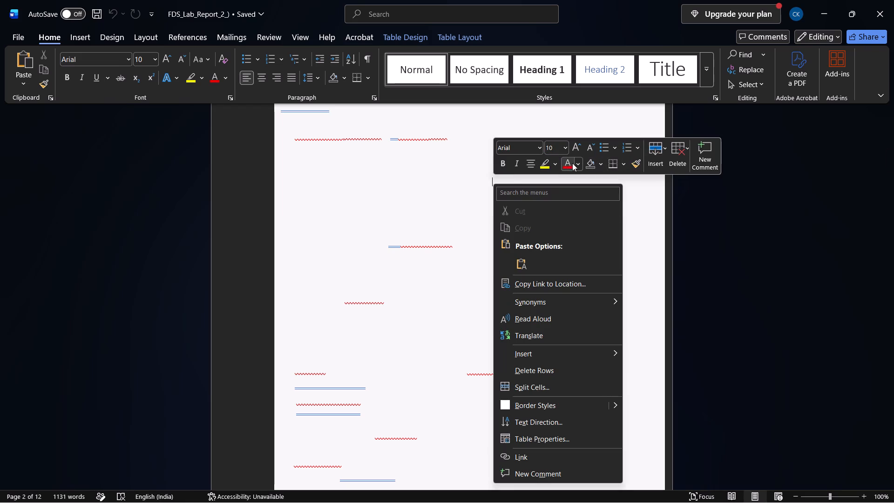
click(589, 161)
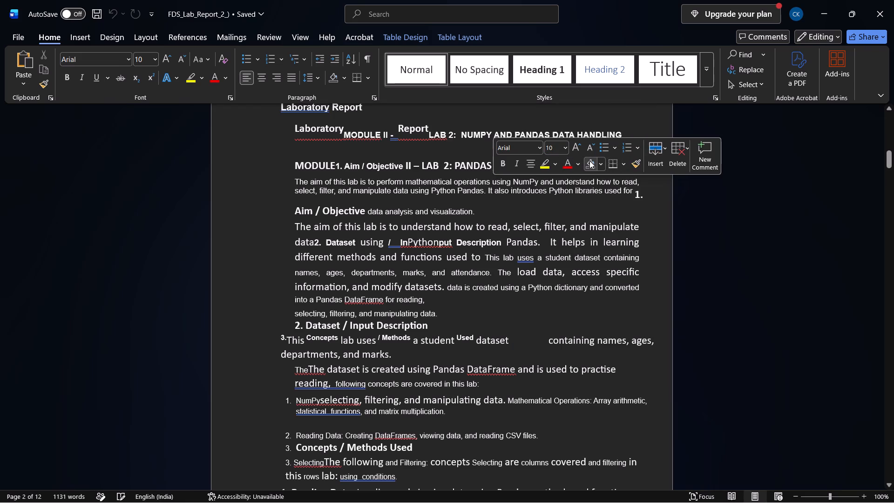
click(222, 212)
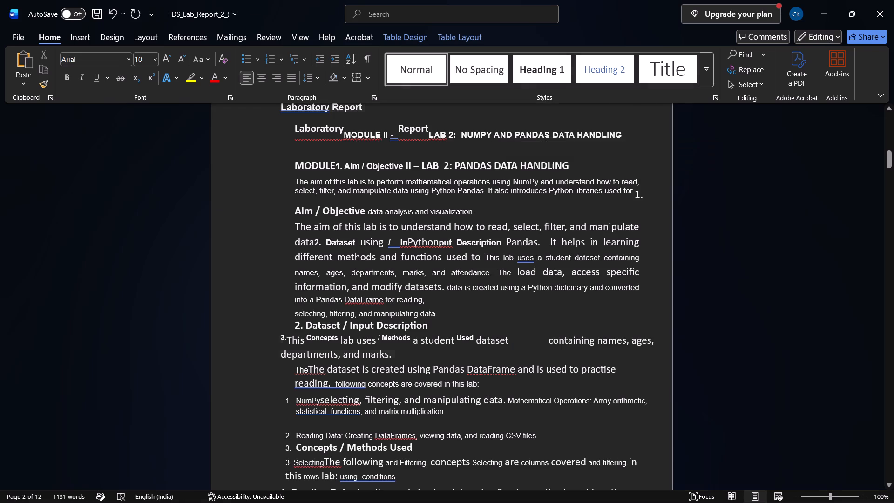
click(222, 212)
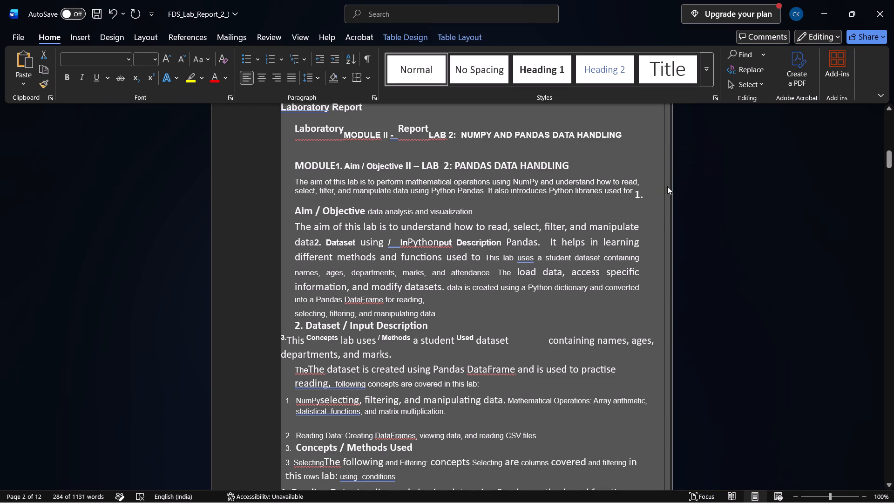
click(735, 203)
Examine the cover page and the page 2 text for remaining formatting problems.
scroll(505, 265, up, 5)
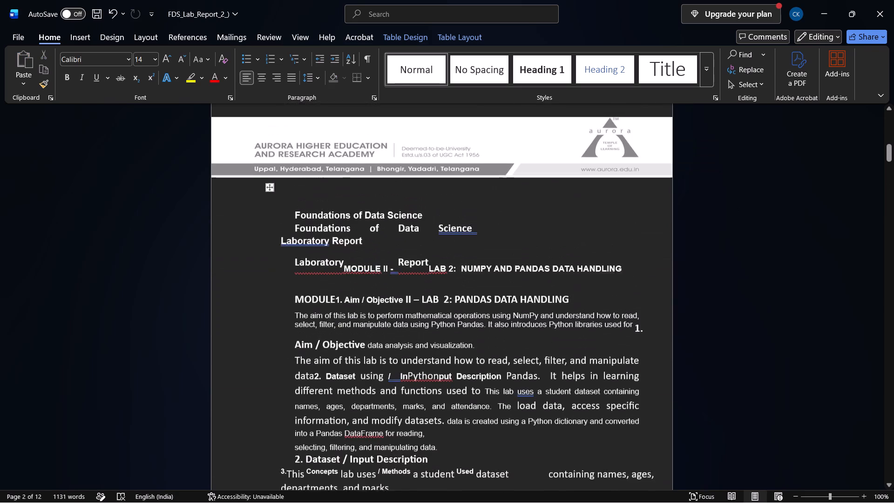
scroll(505, 265, up, 7)
scroll(505, 265, down, 1)
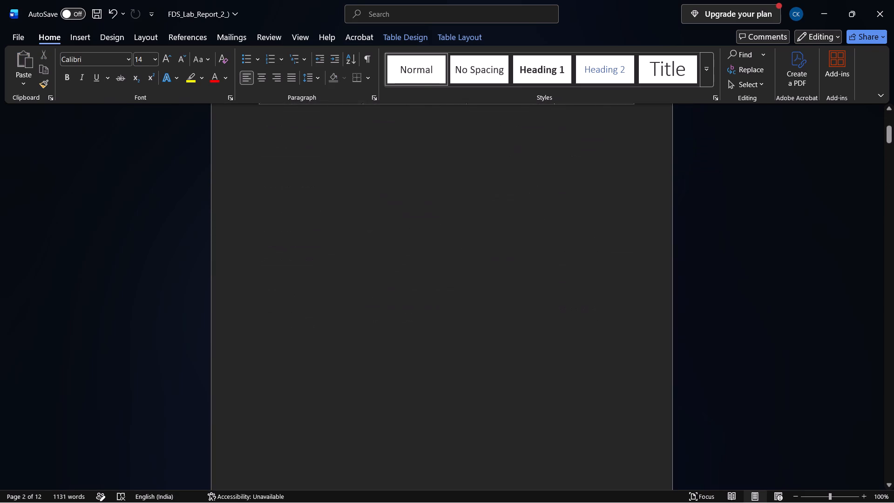
scroll(505, 265, down, 1)
click(423, 207)
right_click(423, 207)
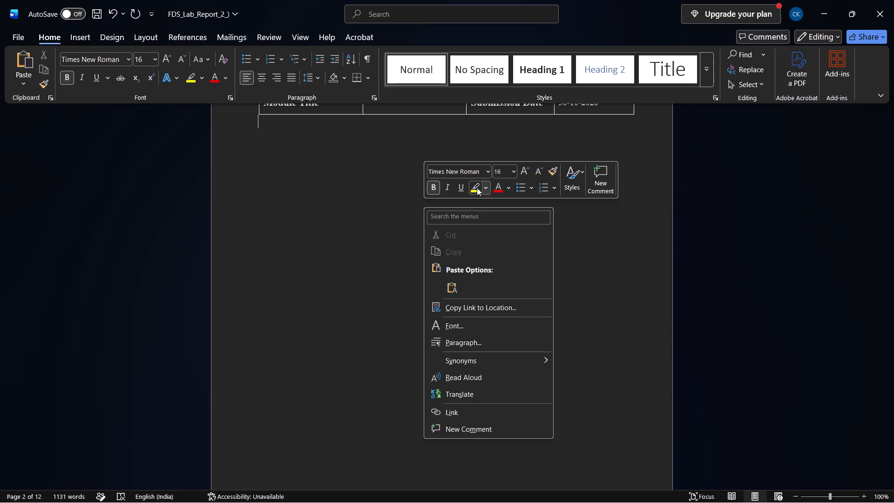
click(338, 272)
scroll(338, 272, down, 5)
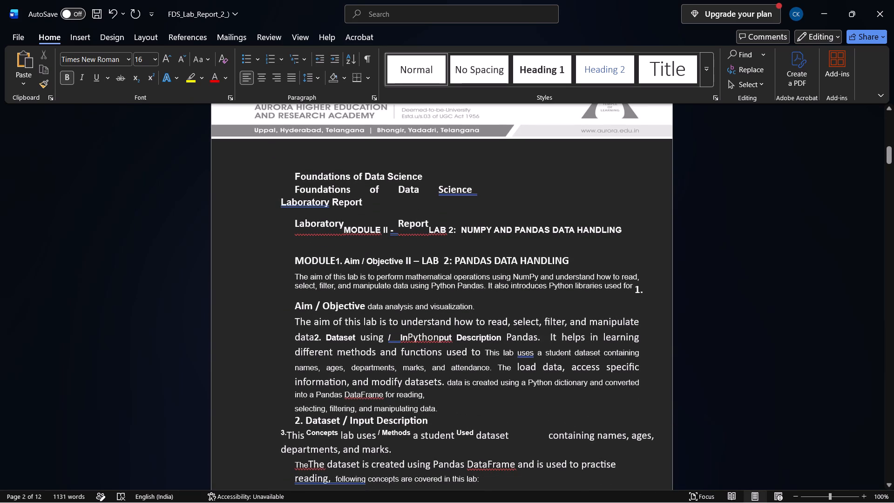
scroll(214, 264, up, 1)
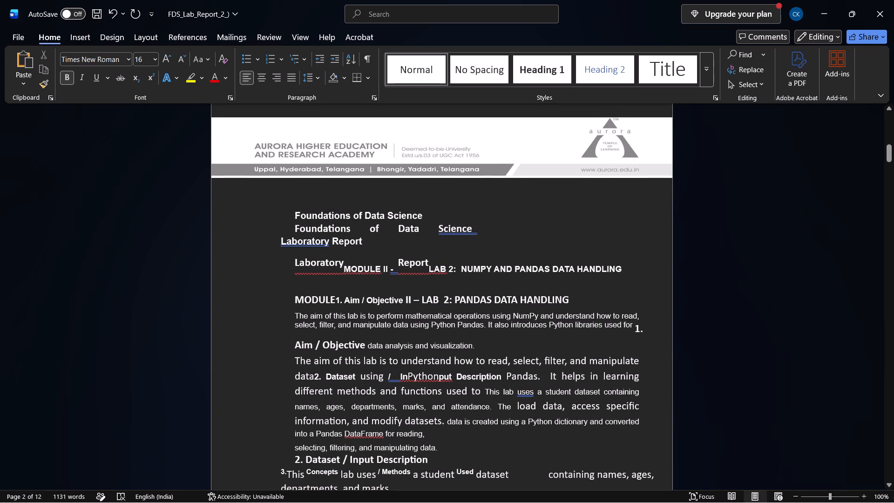
scroll(214, 264, up, 1)
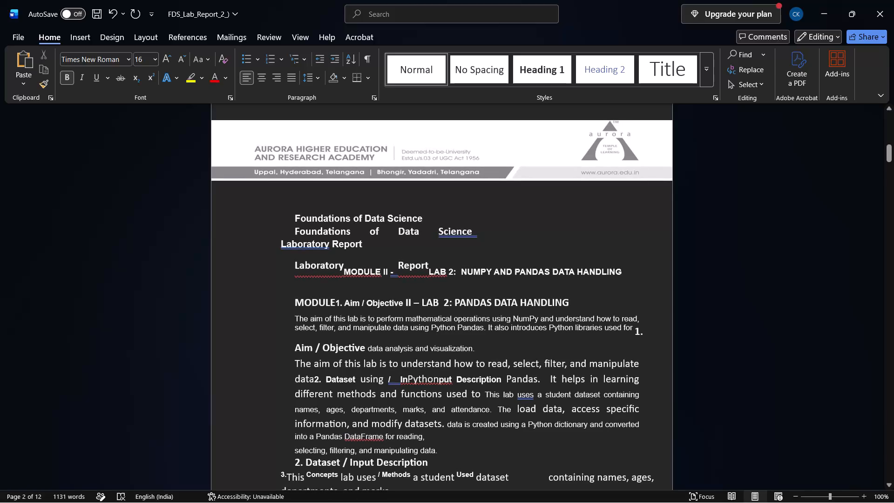
scroll(214, 264, up, 6)
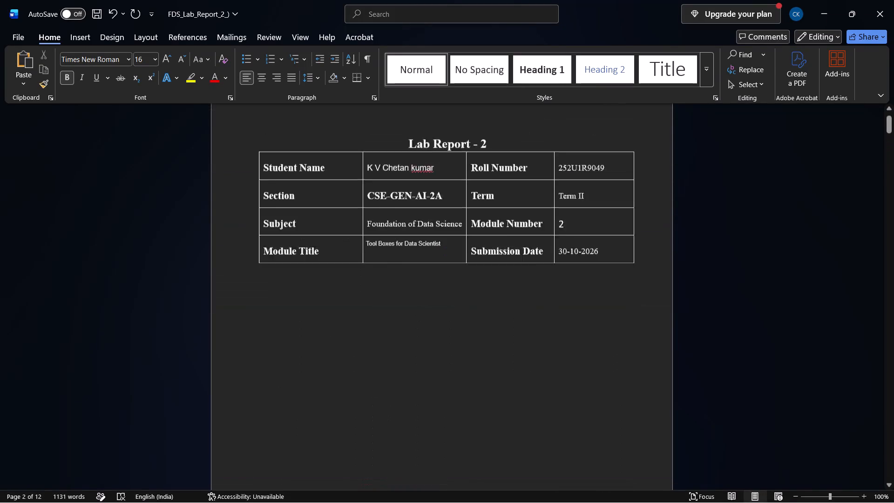
Examine the report from the page 2 text through the NumPy Mathematical Operations section for remaining formatting problems.
scroll(214, 264, down, 4)
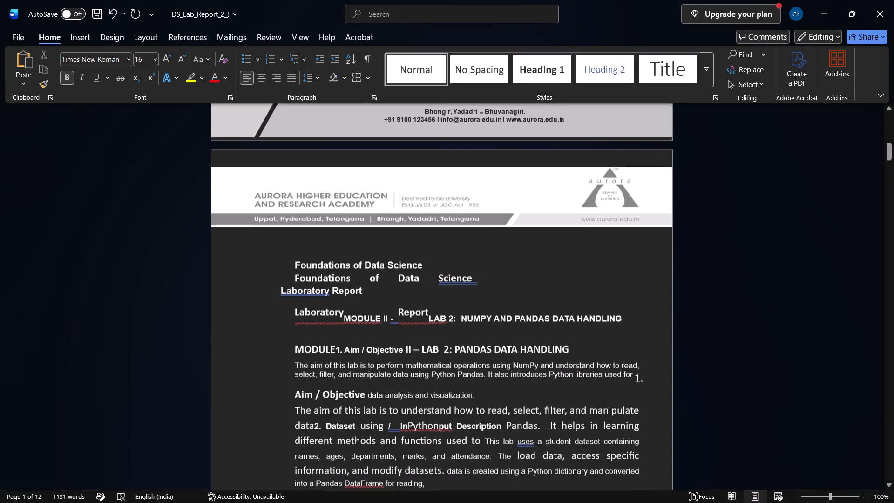
scroll(214, 264, down, 3)
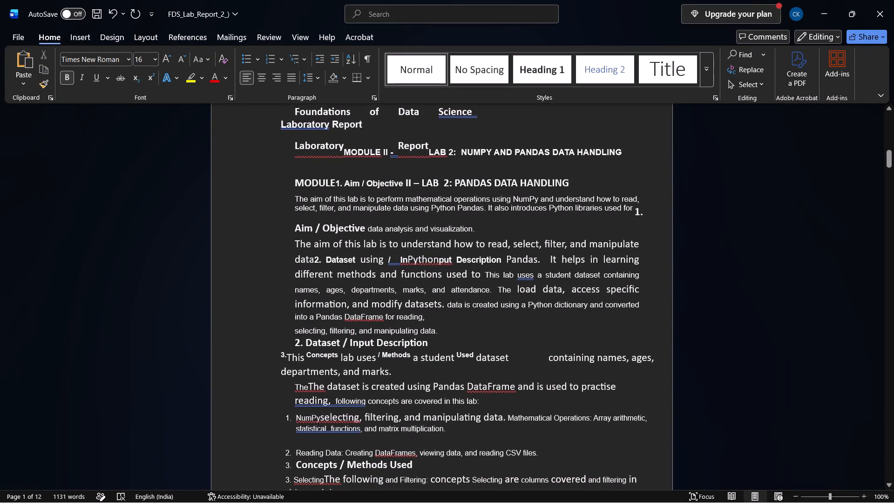
scroll(214, 264, down, 4)
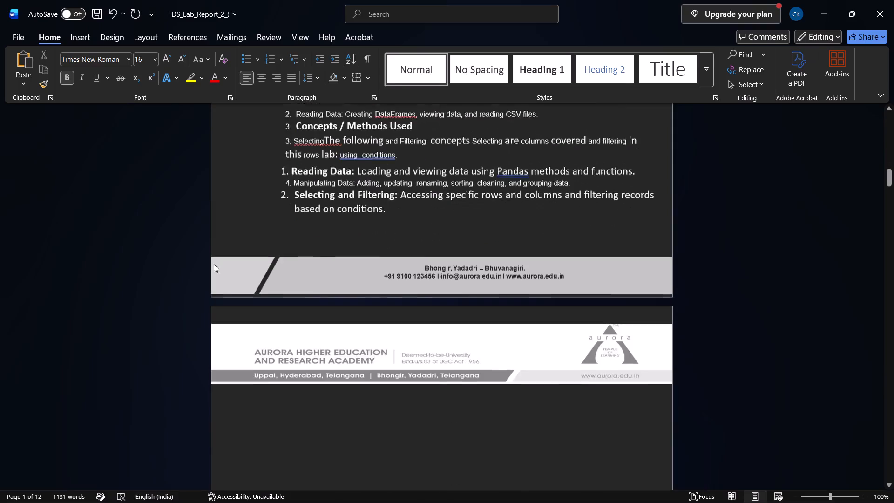
scroll(214, 264, down, 5)
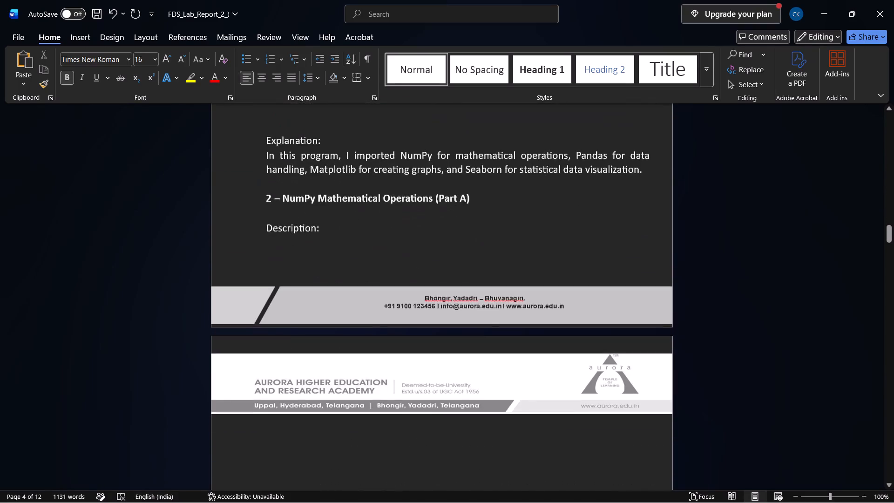
scroll(214, 264, down, 2)
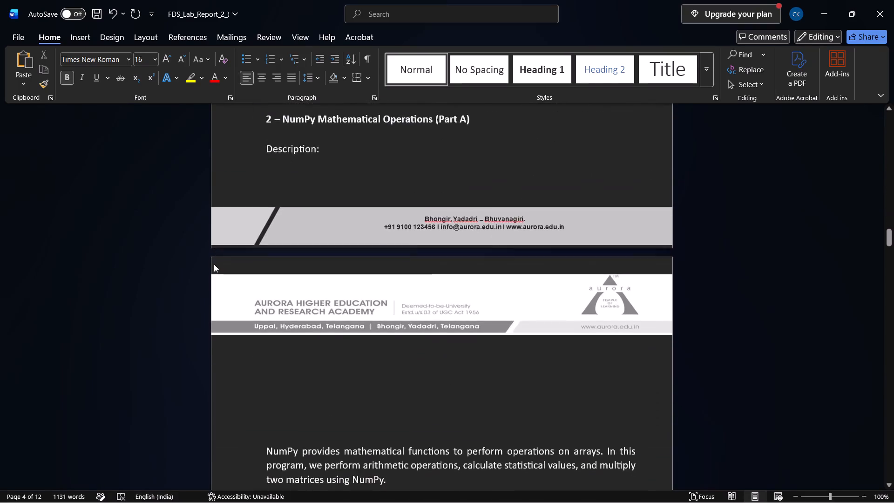
scroll(214, 264, down, 2)
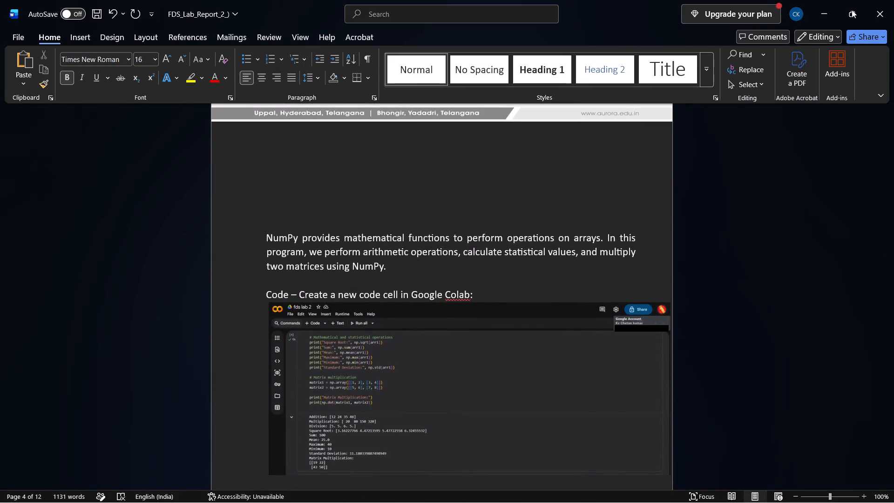
Close the report document without saving the changes.
click(883, 7)
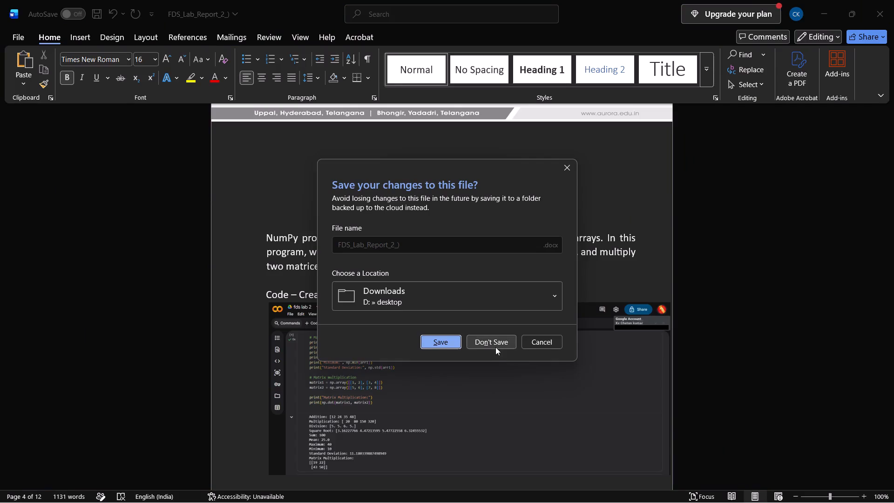
click(497, 341)
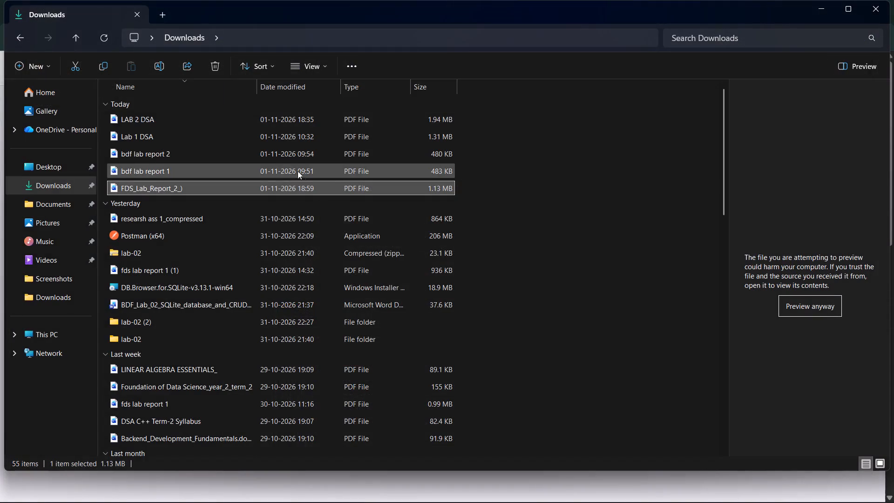
Reopen the FDS_Lab_Report_2_) PDF from the Downloads folder in Word.
click(235, 173)
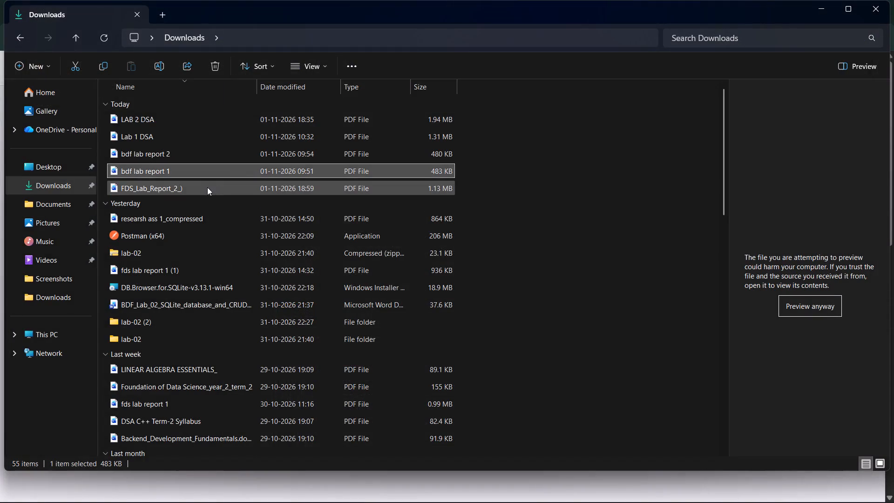
double_click(207, 187)
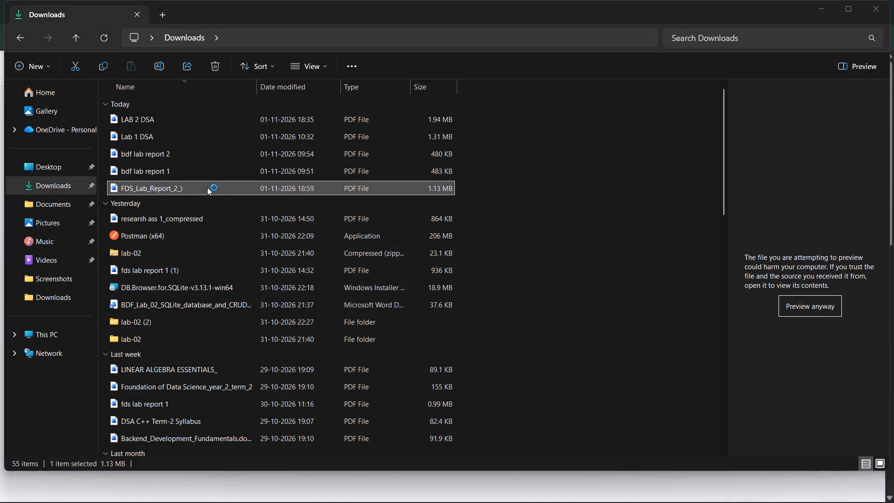
Remove the white shading from the table cell covering the page 2 text.
scroll(381, 306, down, 3)
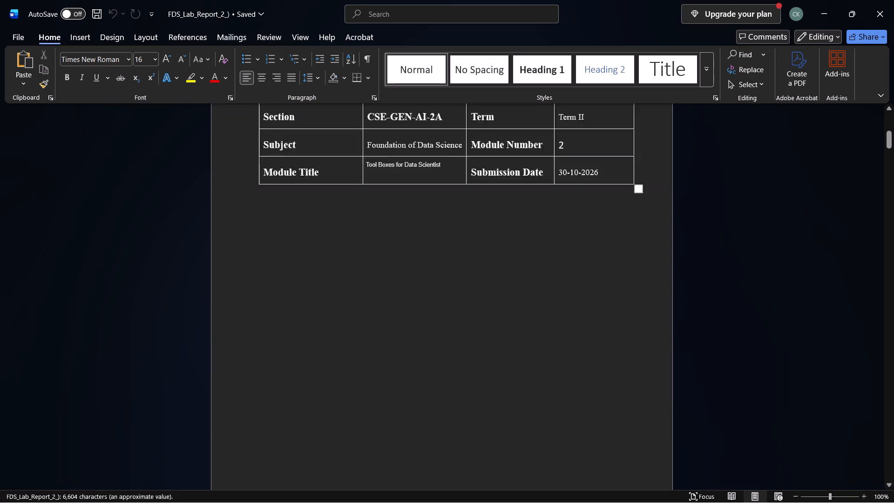
scroll(381, 306, down, 1)
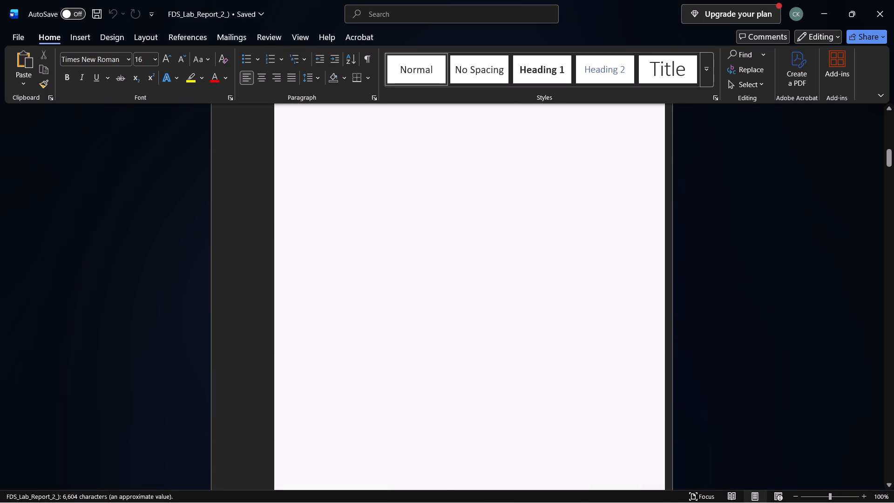
right_click(440, 230)
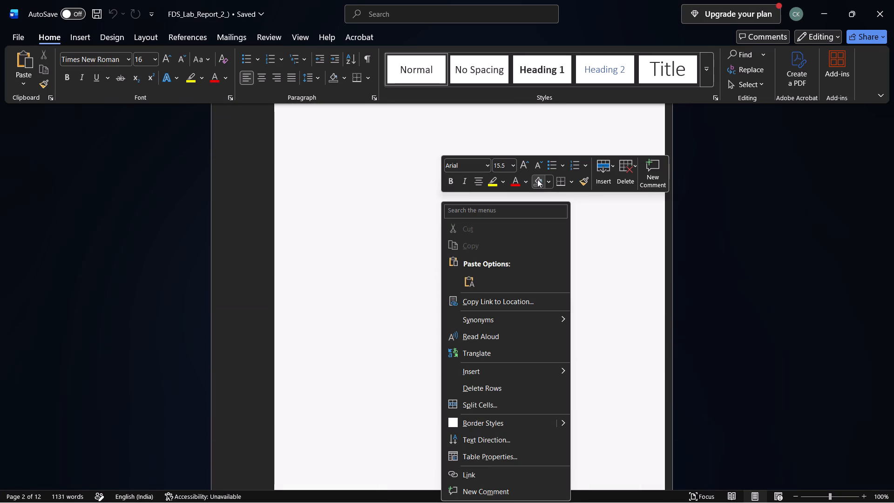
click(538, 179)
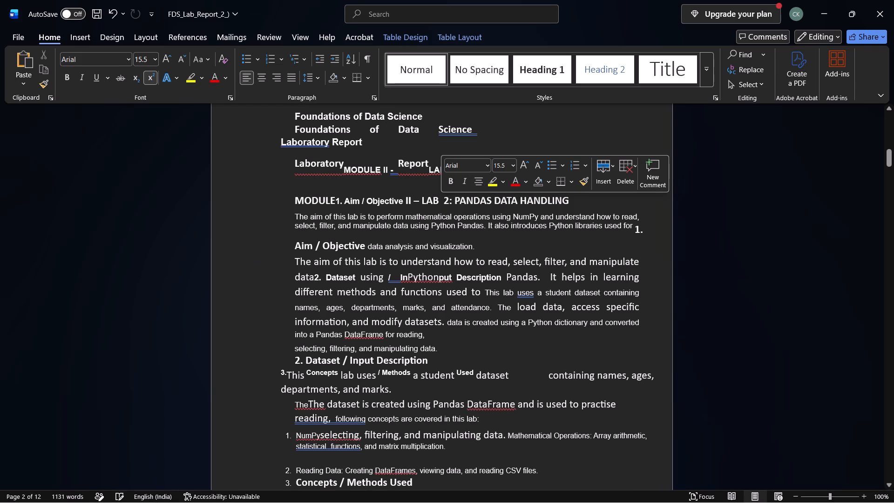
click(236, 274)
click(236, 274)
Examine the page 2 text and the following code sections up to Creating and Loading Student Data for formatting problems.
scroll(264, 343, down, 4)
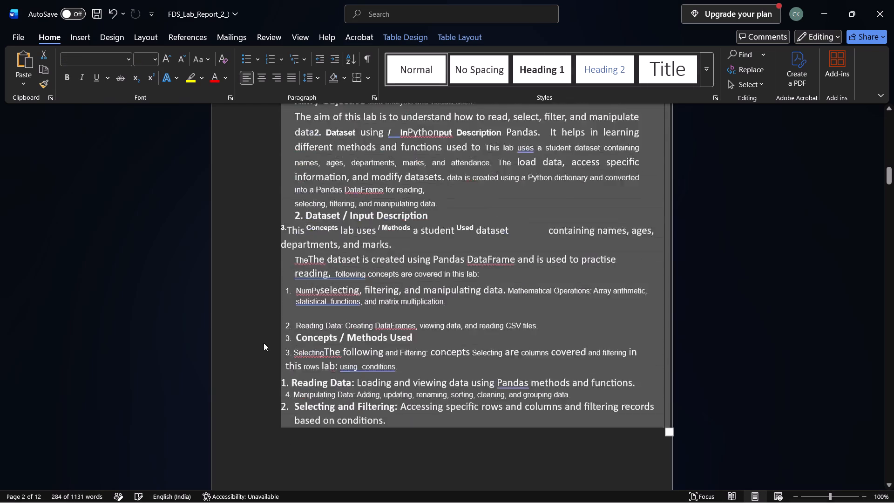
scroll(264, 343, down, 4)
click(359, 343)
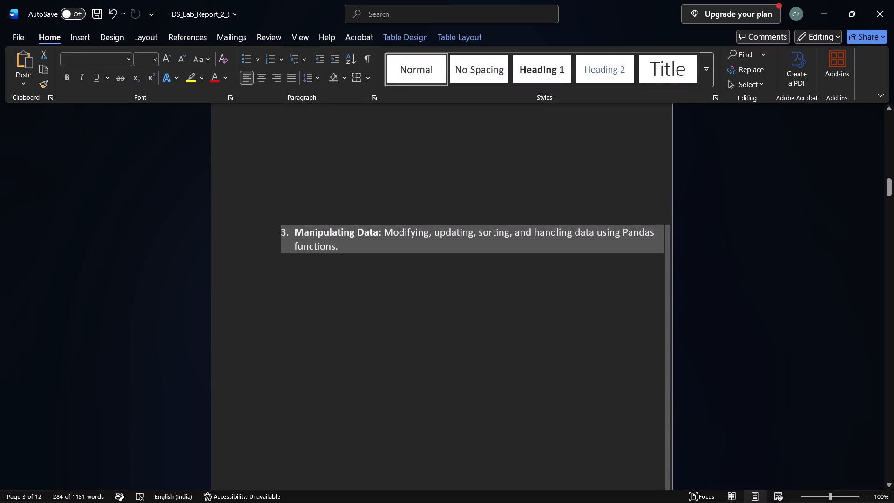
scroll(379, 305, down, 3)
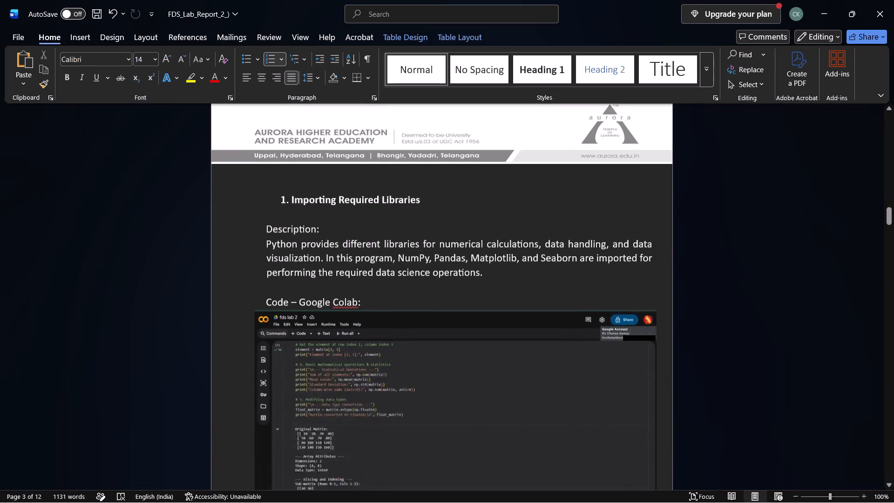
scroll(379, 305, down, 2)
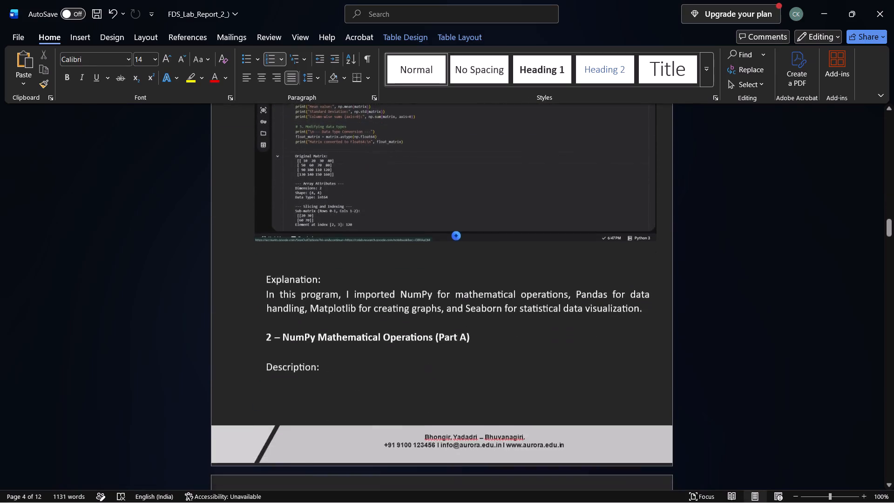
scroll(379, 305, down, 4)
scroll(379, 305, up, 4)
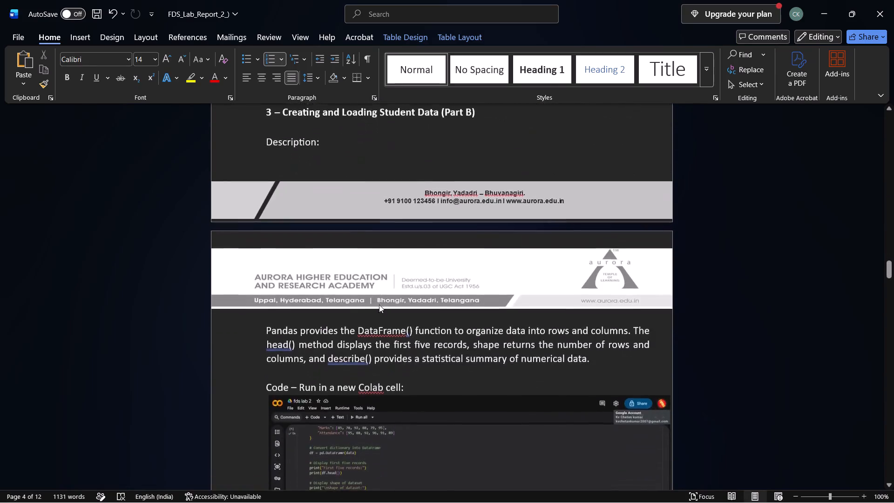
scroll(379, 305, up, 14)
scroll(379, 305, down, 3)
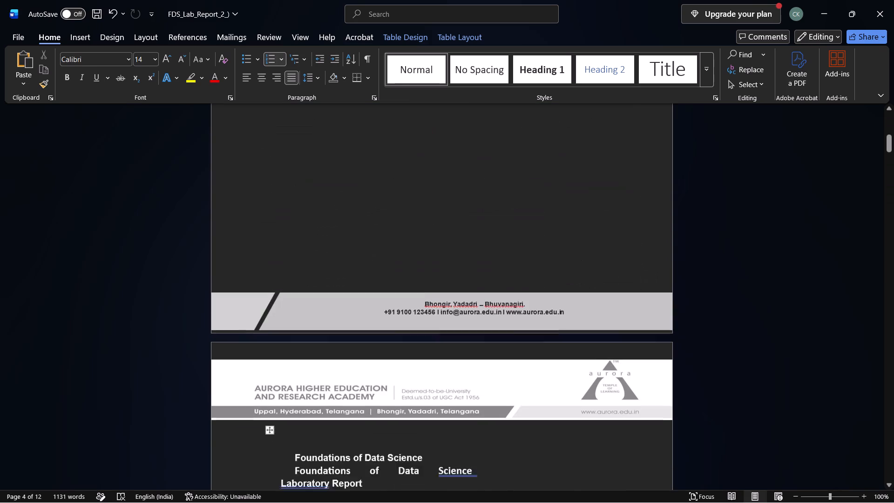
scroll(379, 305, down, 1)
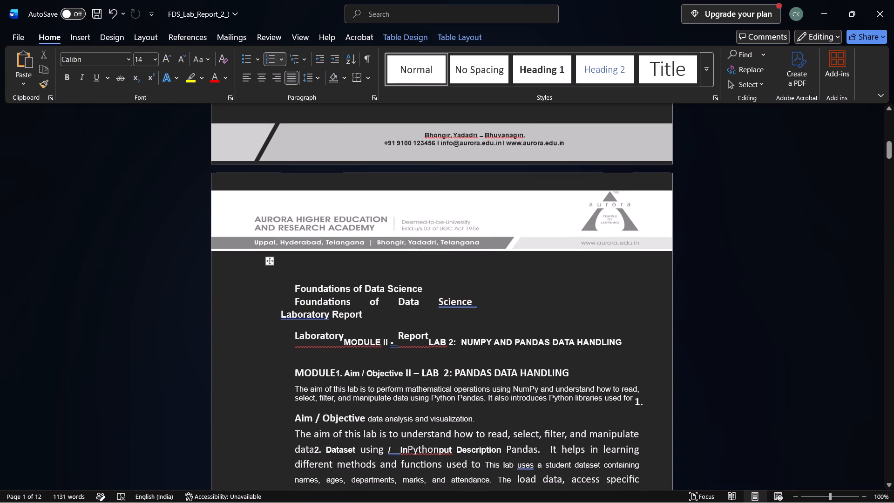
Move "LAB 2: NUMPY AND PANDAS DATA HANDLING" in the page 2 heading onto its own line.
click(398, 336)
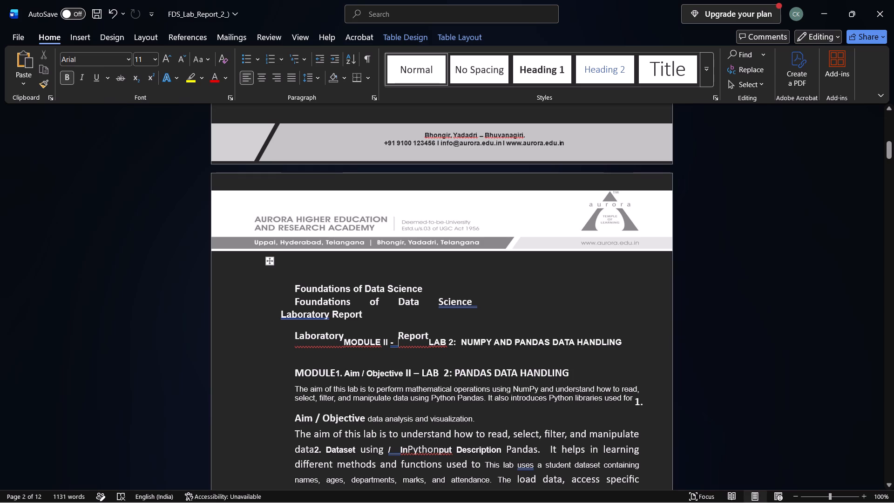
scroll(394, 300, down, 2)
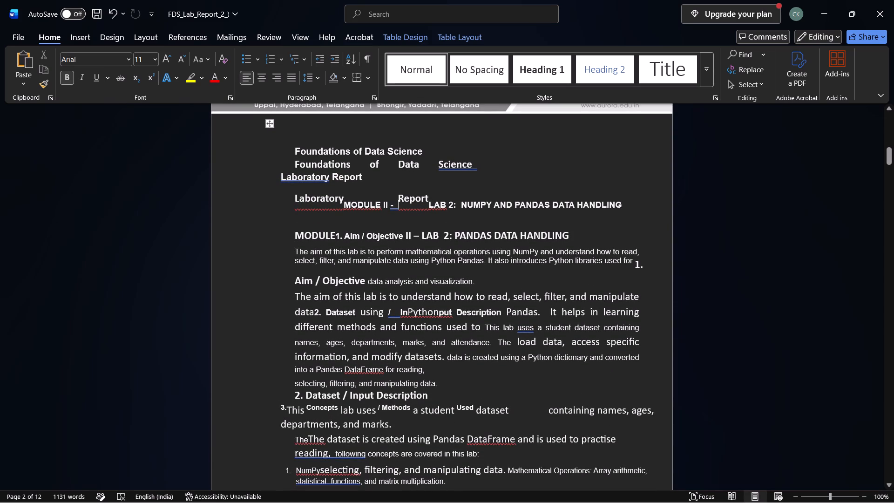
click(427, 204)
key(Return)
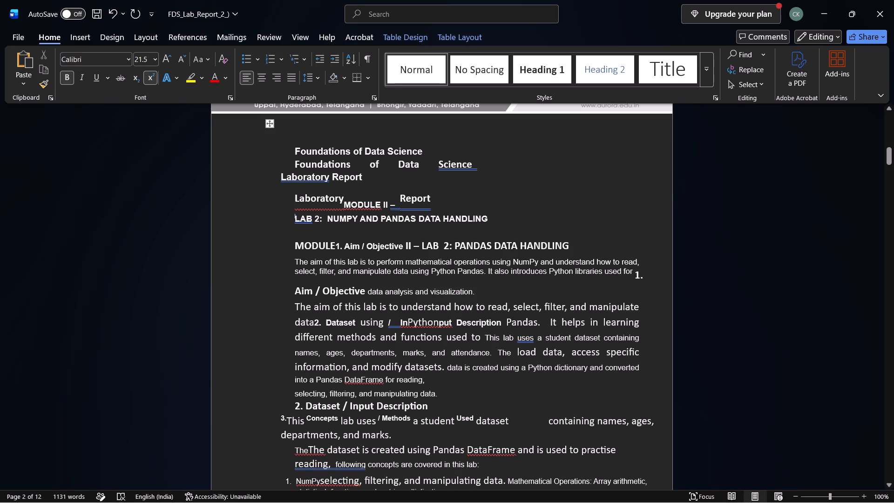
Recheck the layout from the page 2 text through the code sections to the one on missing values and duplicate records.
scroll(382, 270, down, 2)
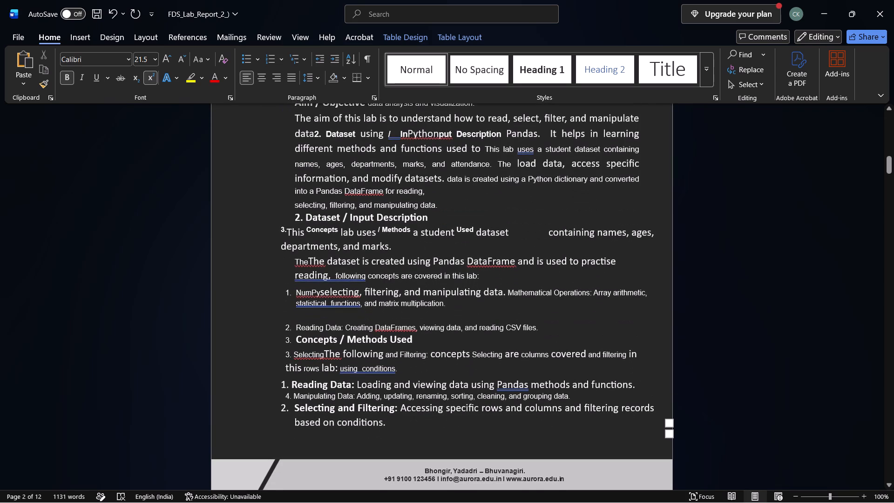
scroll(382, 270, up, 1)
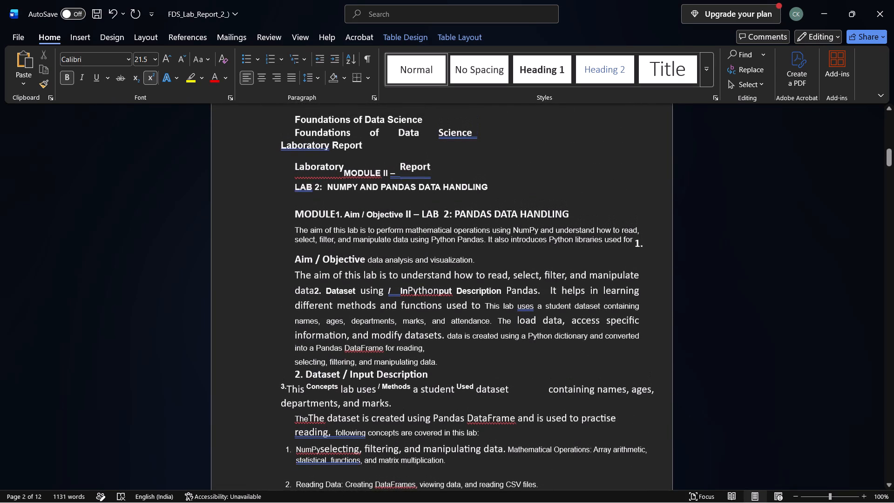
scroll(382, 270, down, 6)
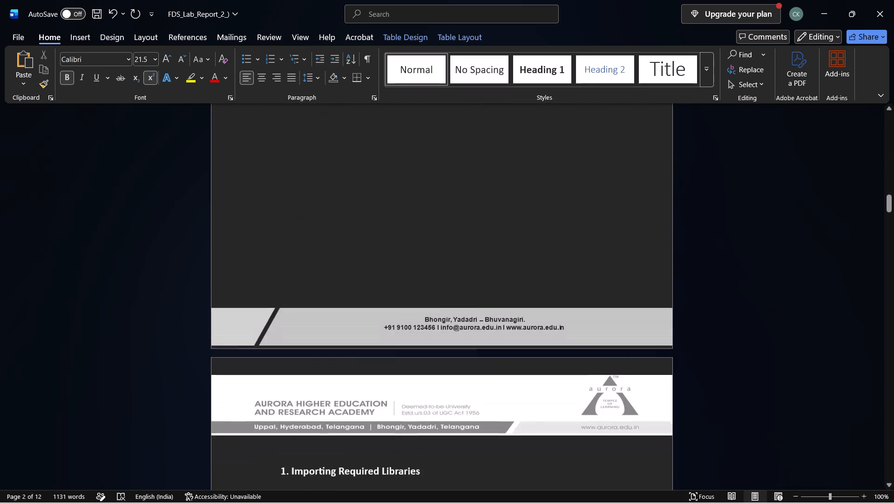
scroll(382, 270, up, 5)
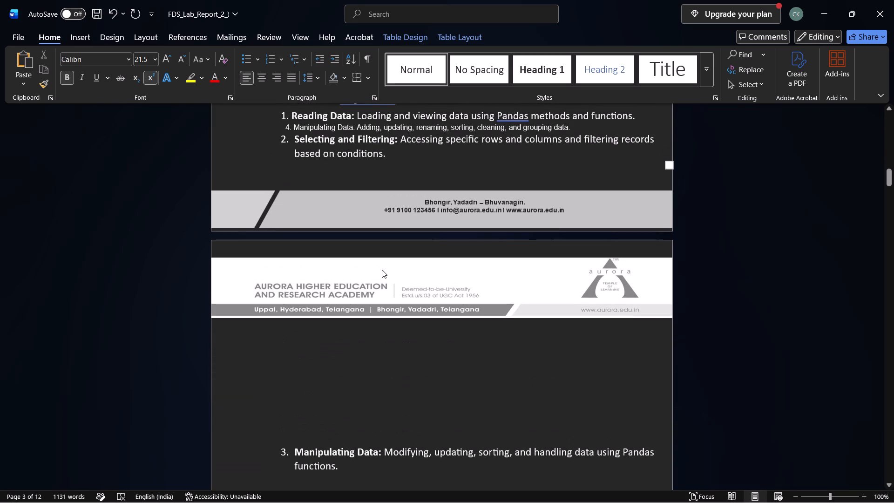
scroll(382, 270, down, 6)
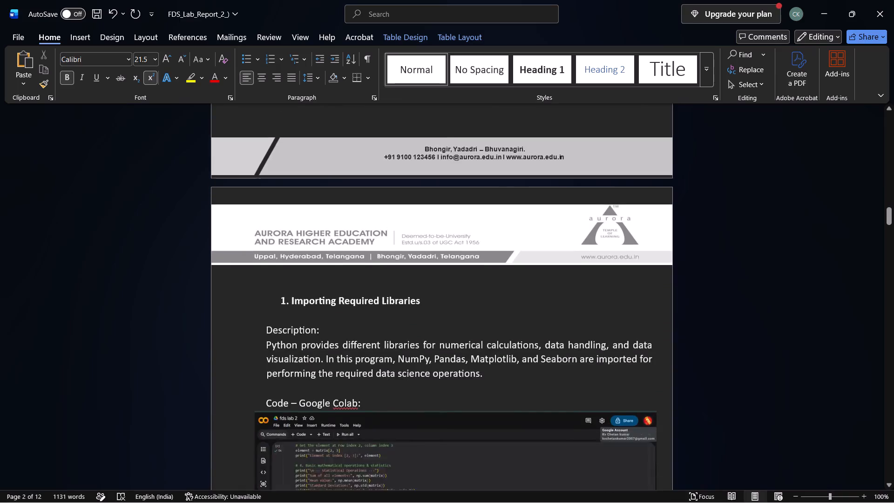
scroll(382, 270, down, 5)
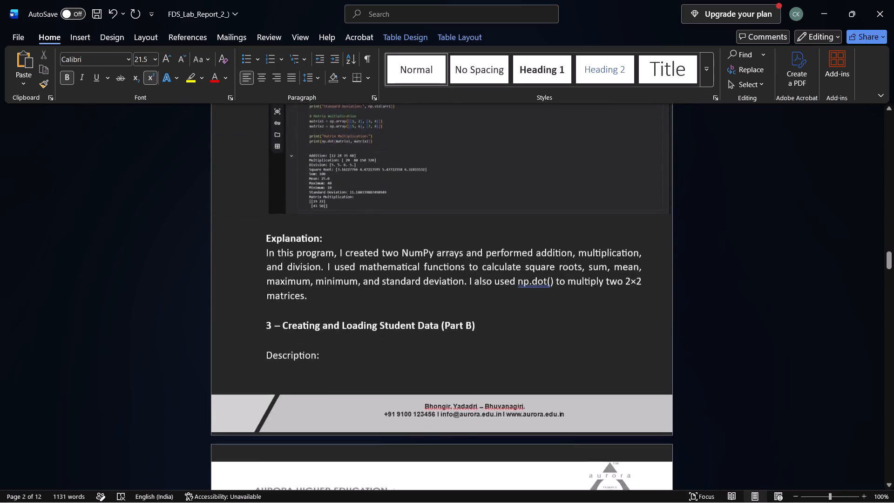
scroll(382, 270, down, 3)
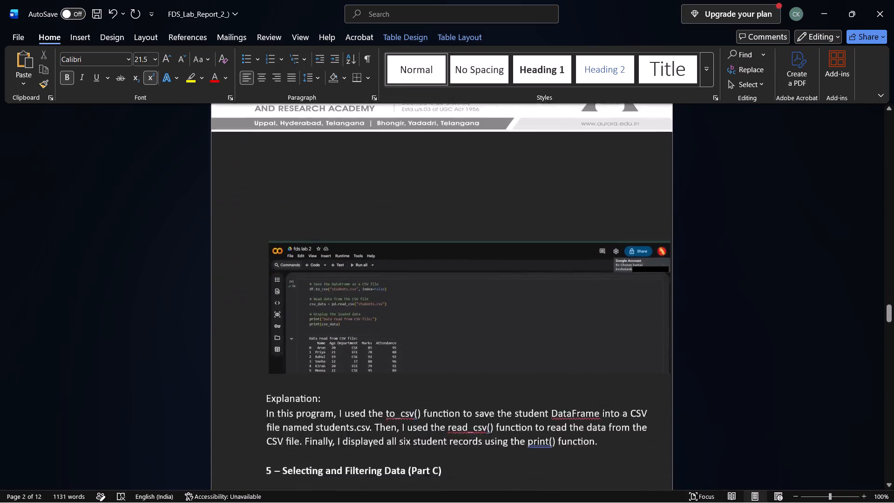
scroll(382, 270, down, 4)
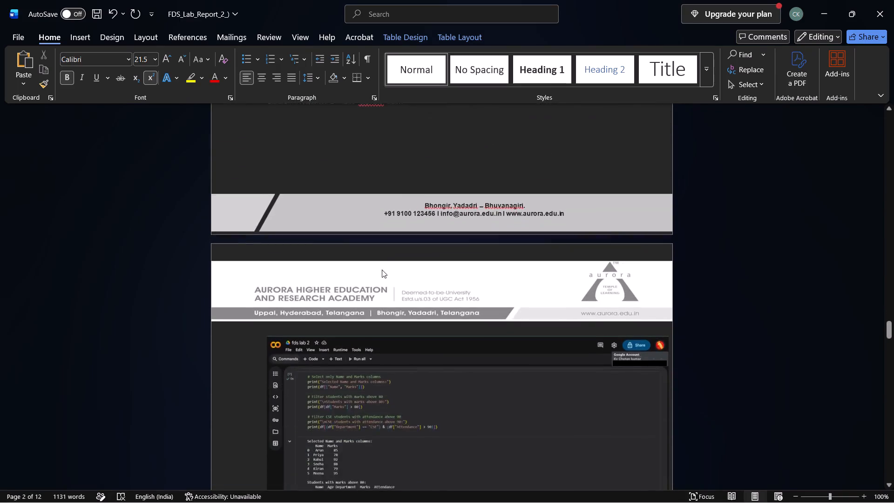
scroll(382, 270, down, 5)
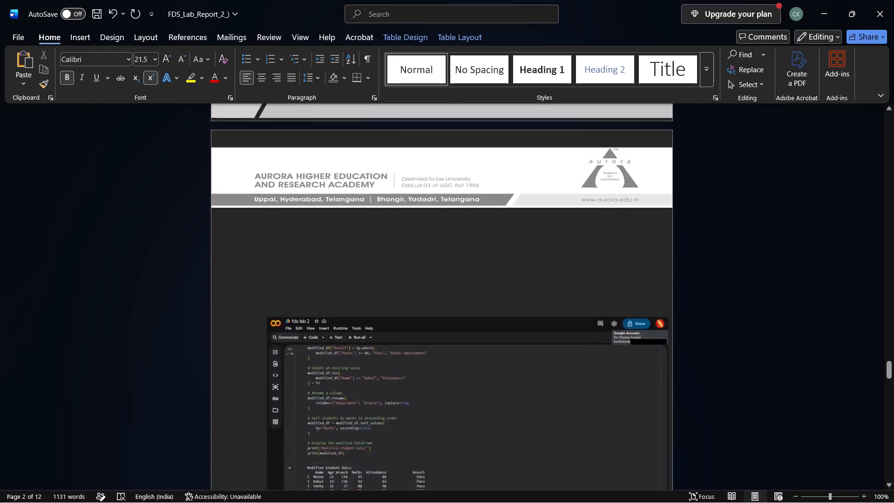
scroll(382, 270, down, 3)
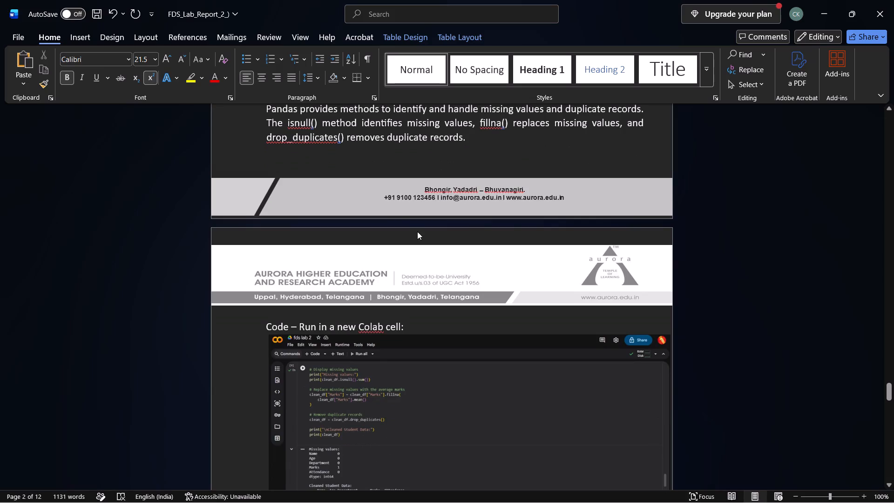
Delete the page 2 text and blank space from "Foundations of Data Science" up to the heading "1. Importing Required Libraries".
scroll(372, 194, up, 10)
scroll(372, 194, up, 20)
scroll(372, 194, up, 20)
scroll(372, 194, up, 20)
scroll(372, 194, down, 1)
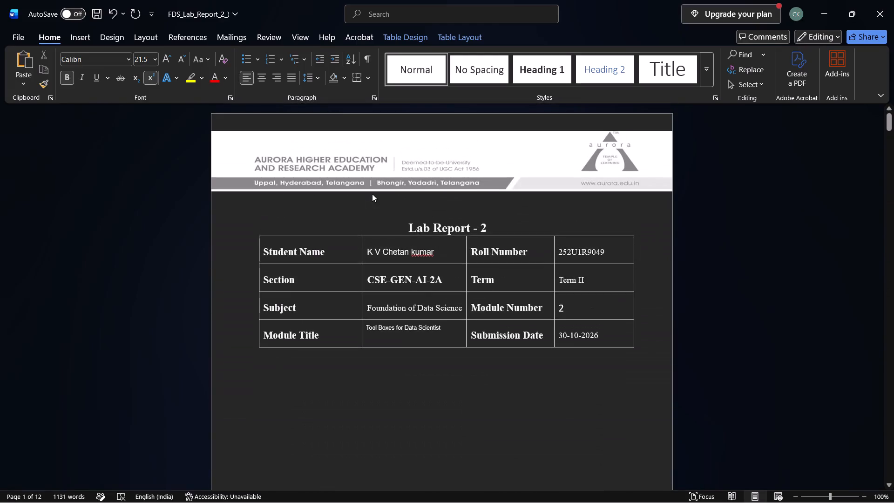
scroll(372, 194, down, 3)
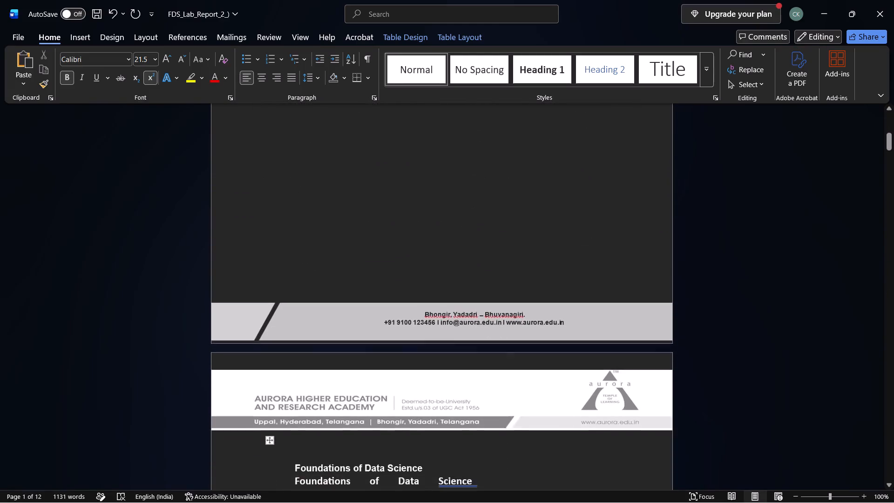
scroll(372, 194, down, 1)
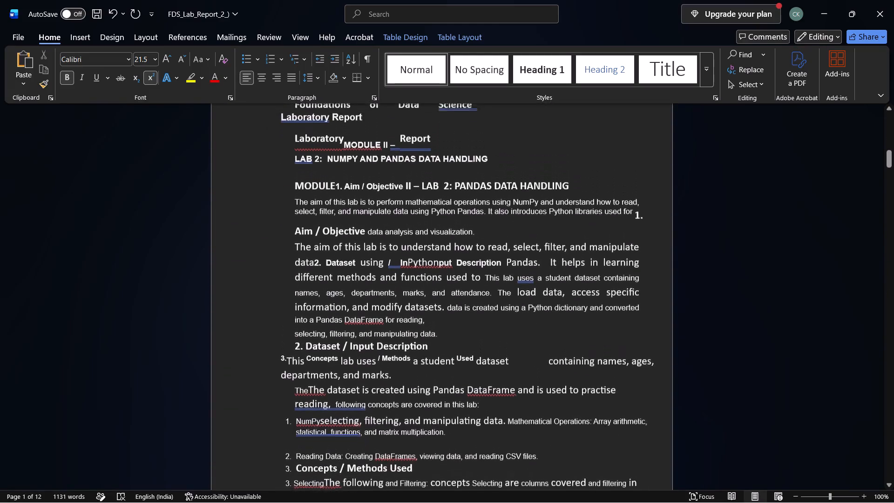
scroll(372, 194, down, 1)
scroll(372, 194, up, 1)
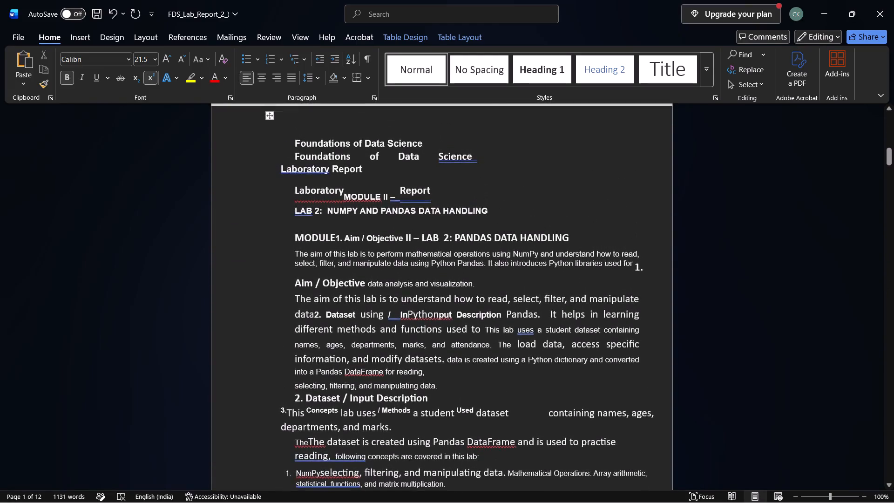
drag(296, 142, 311, 154)
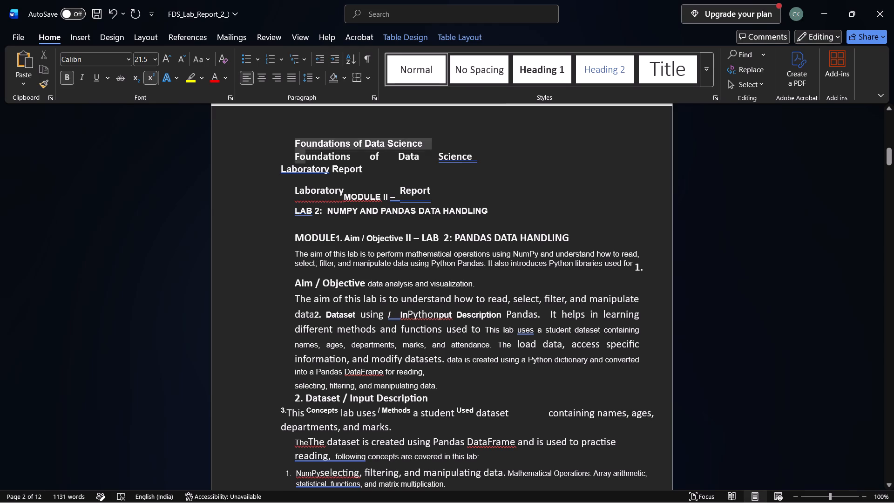
drag(311, 154, 391, 406)
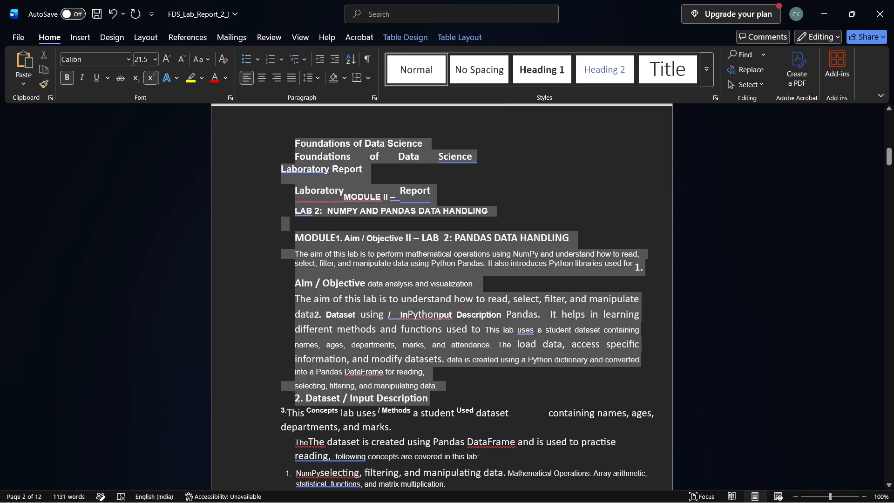
drag(391, 406, 396, 502)
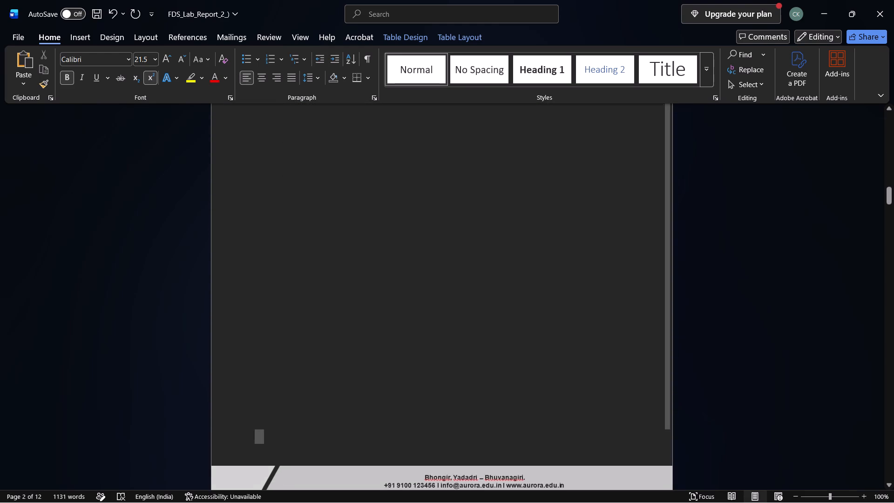
drag(396, 502, 404, 333)
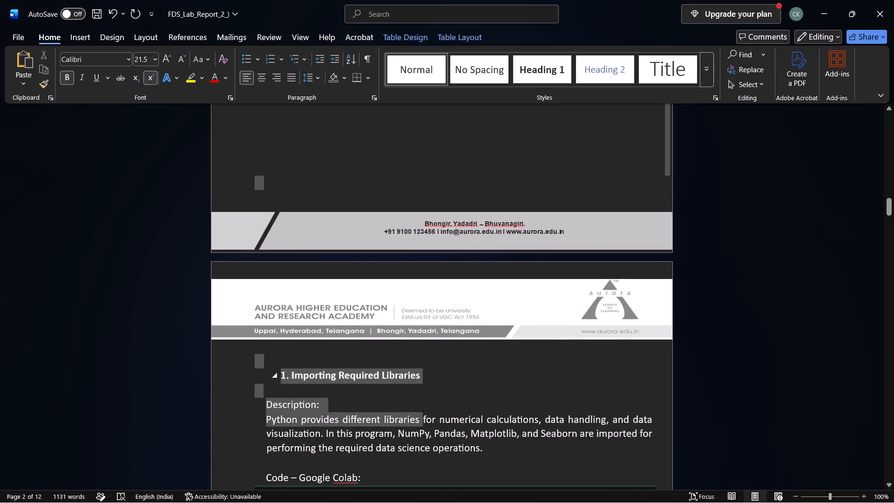
drag(404, 333, 414, 216)
key(Delete)
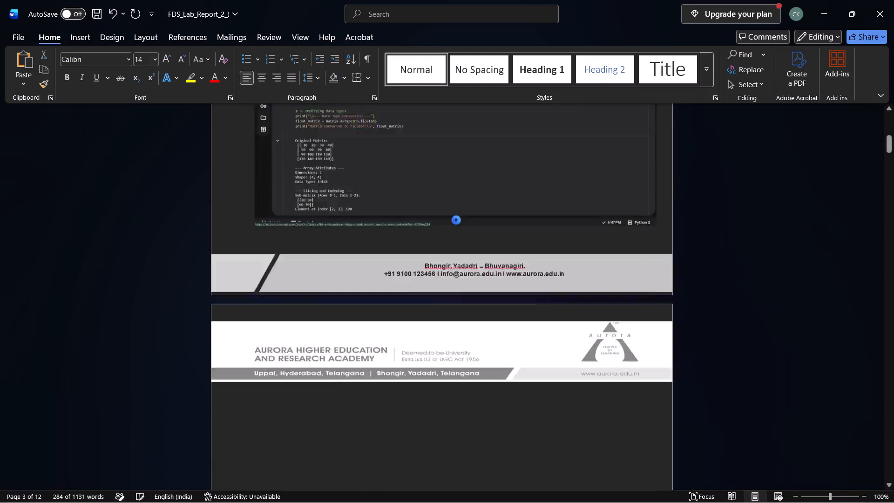
Look over the shortened report, close it and save it as Word document FDS_Lab_Report_2_) in the Downloads folder.
scroll(414, 216, up, 3)
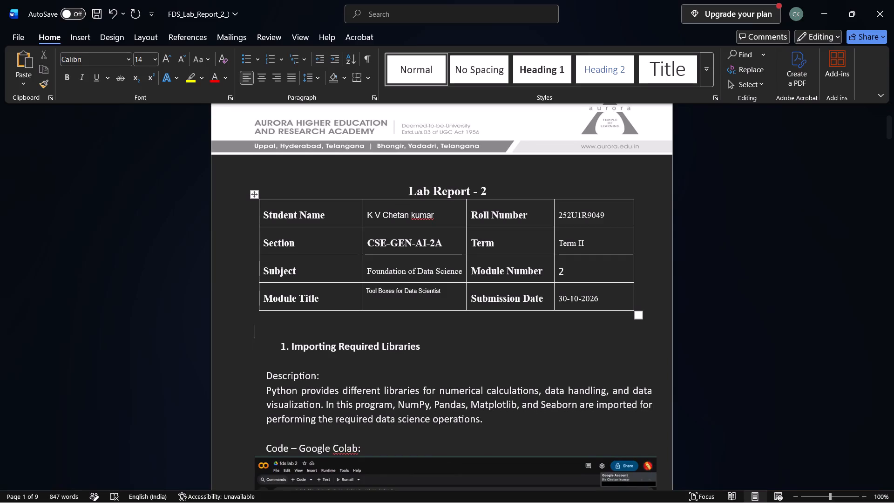
scroll(320, 318, down, 4)
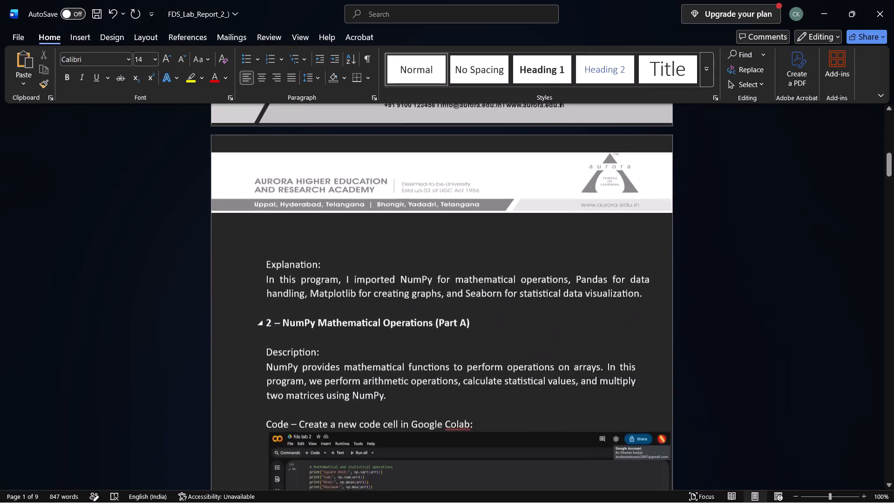
scroll(320, 318, down, 5)
scroll(320, 318, down, 20)
scroll(320, 318, down, 20)
scroll(320, 318, down, 20)
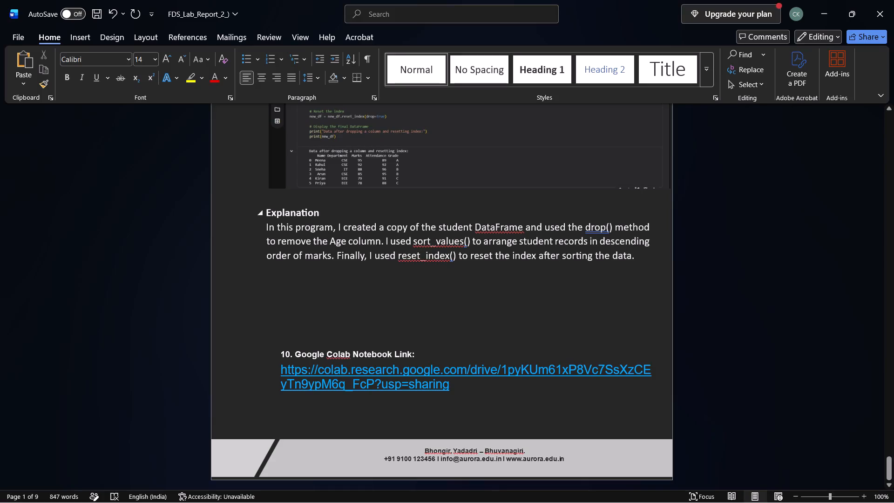
scroll(514, 228, up, 4)
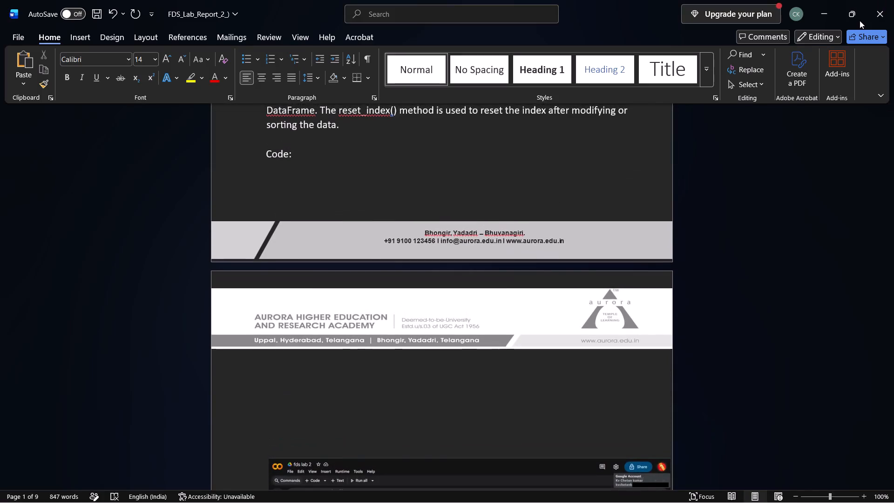
click(877, 14)
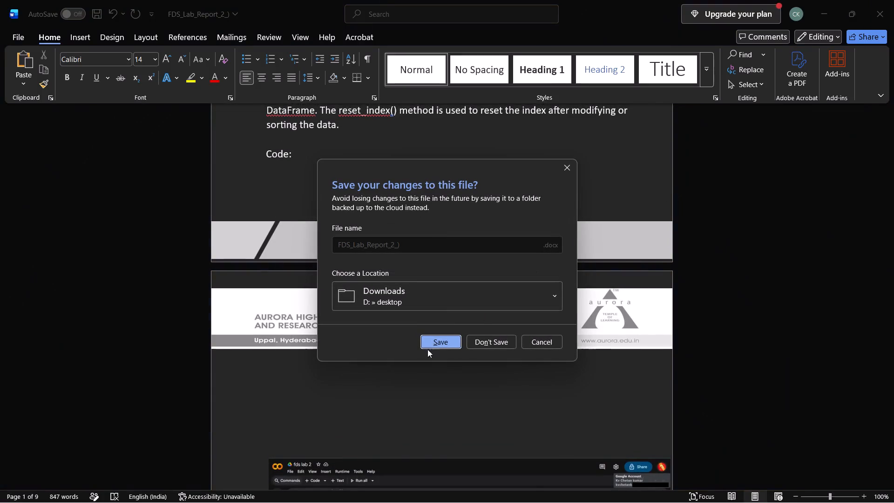
click(435, 338)
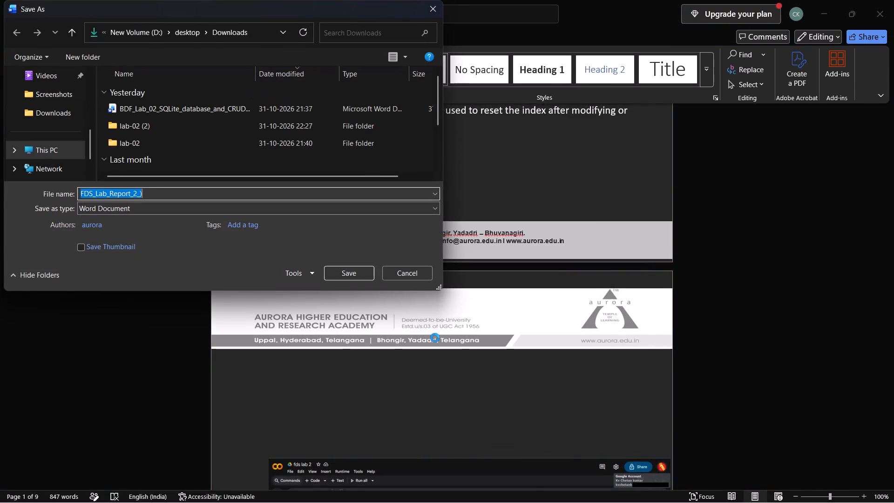
click(344, 277)
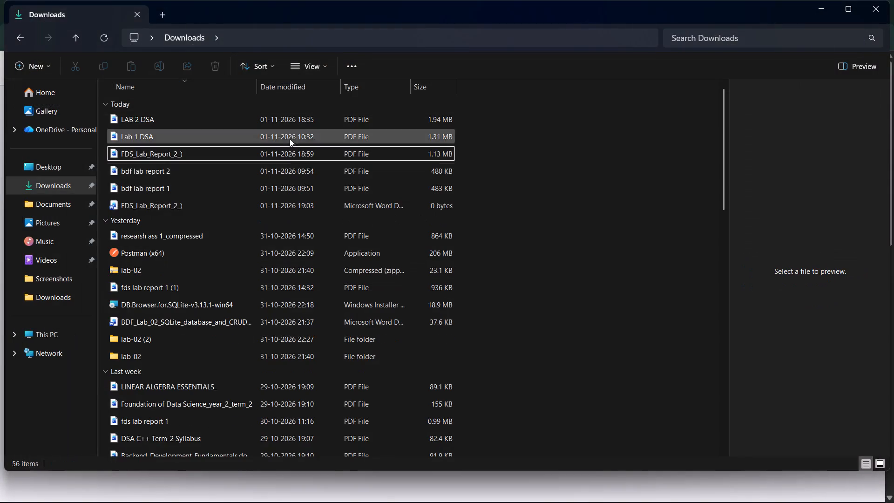
Open the FDS_Lab_Report_2_) PDF from Downloads, check its first pages, and close it.
double_click(223, 154)
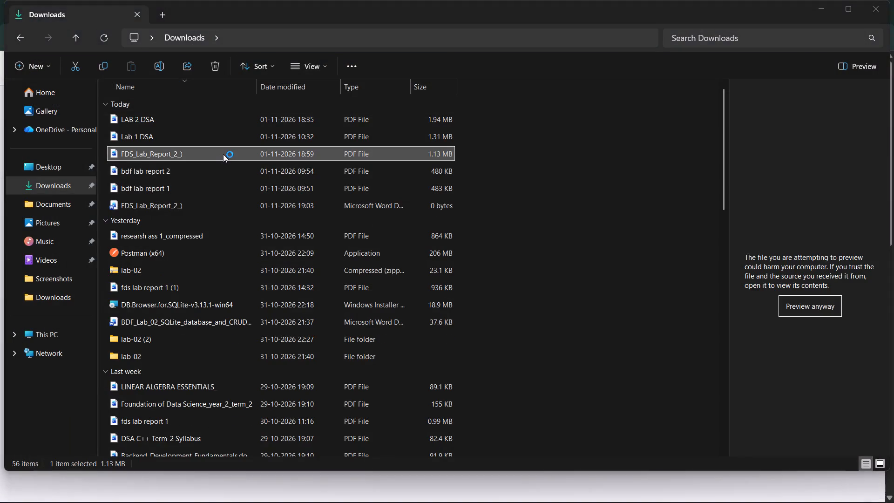
scroll(432, 235, down, 2)
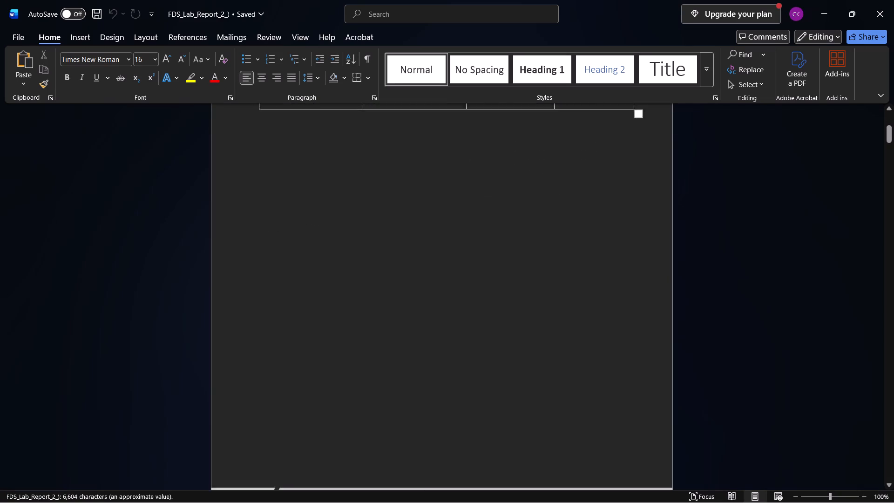
scroll(432, 235, down, 6)
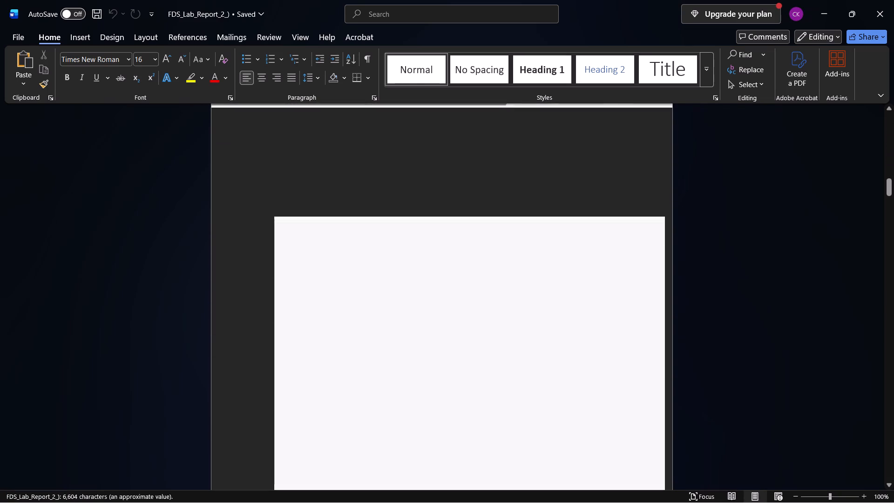
click(877, 1)
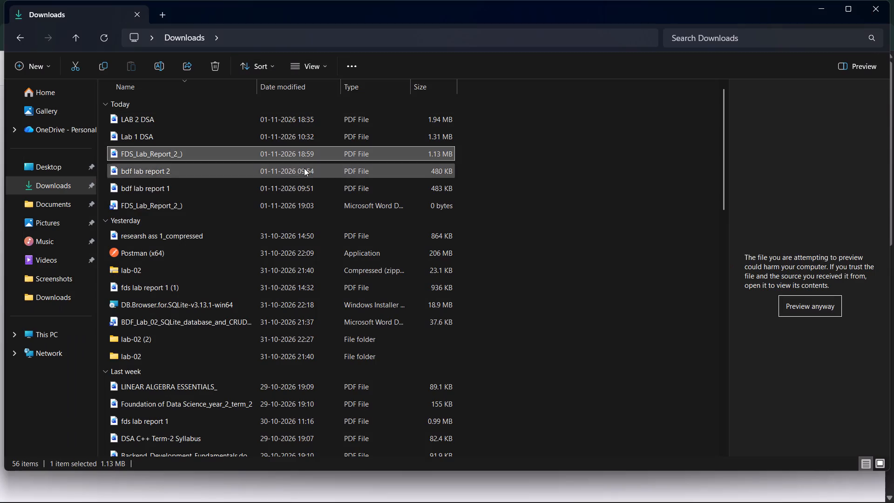
Open the saved FDS_Lab_Report_2_) Word document to check its first page, and close it.
double_click(218, 202)
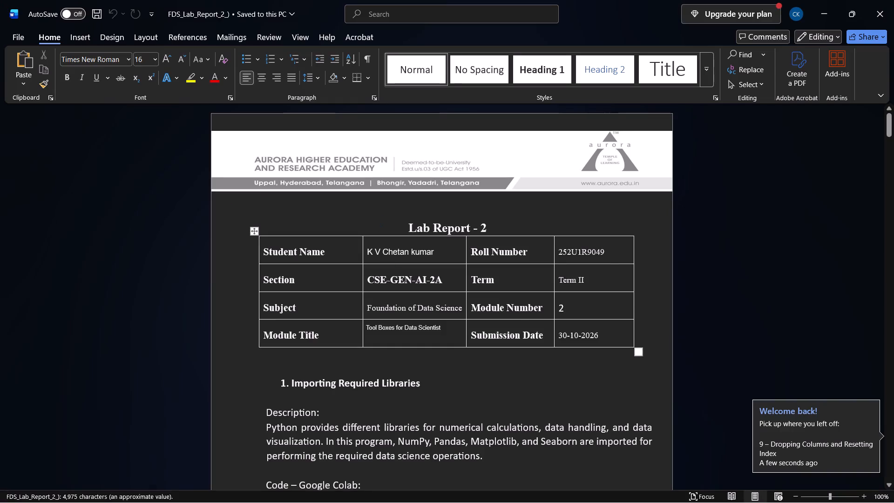
scroll(382, 277, right, 1)
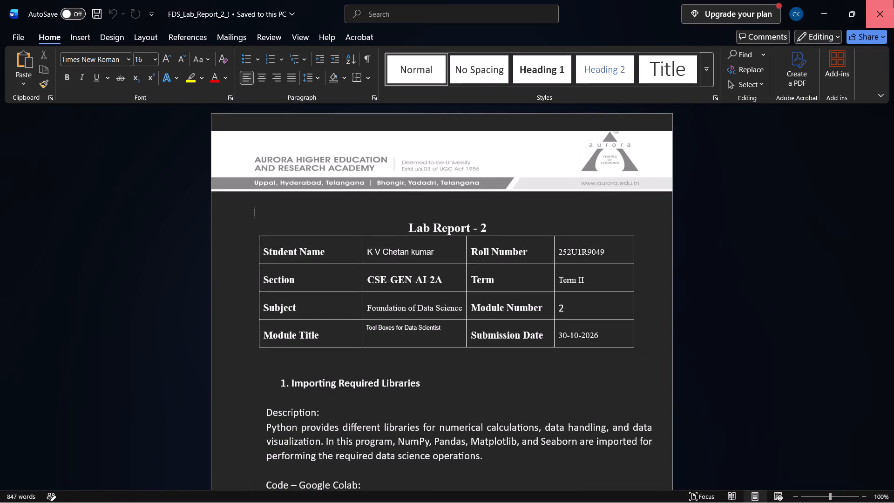
click(893, 0)
Delete the outdated FDS_Lab_Report_2_) PDF from the Downloads folder.
click(252, 173)
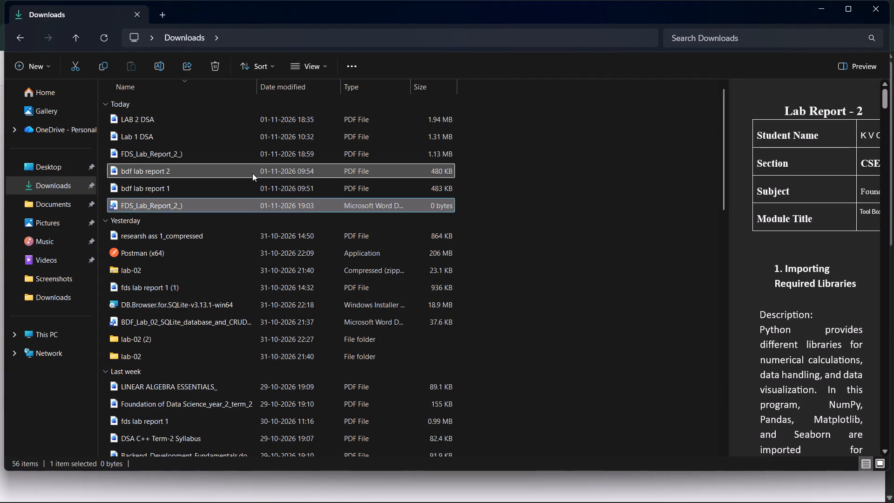
click(219, 150)
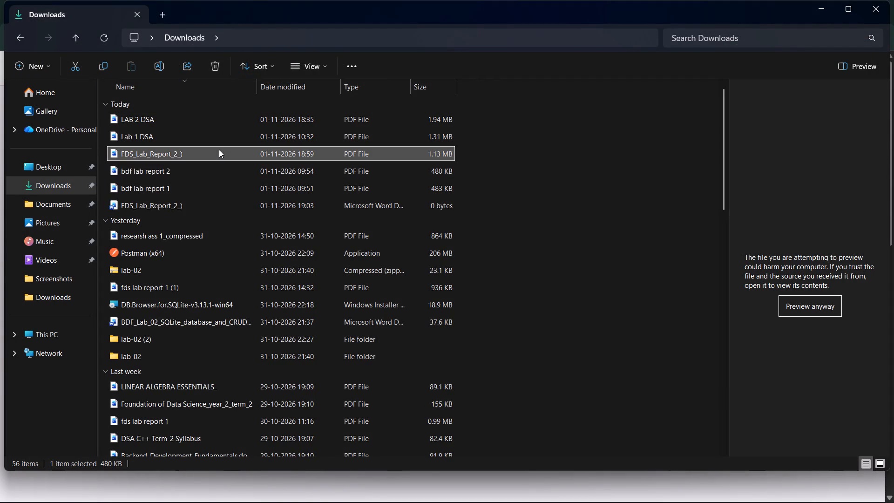
click(213, 64)
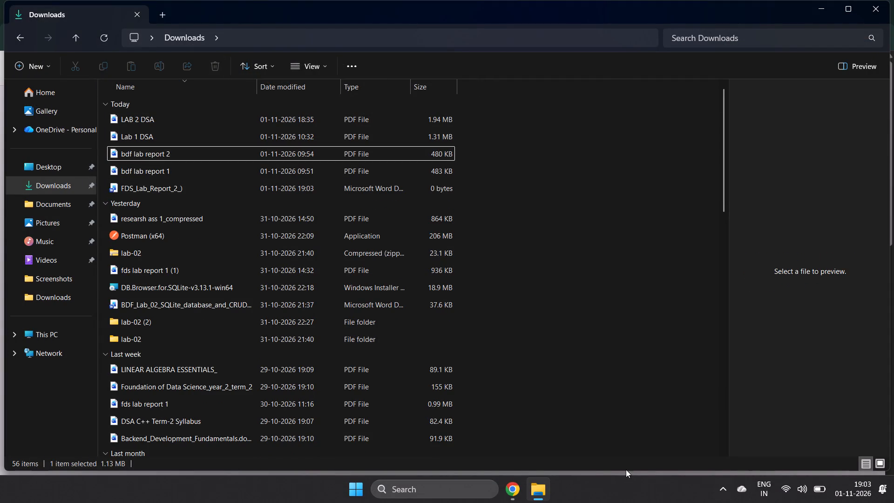
In Chrome, convert FDS_Lab_Report_2_).docx to PDF with iLovePDF and download the converted file.
click(509, 502)
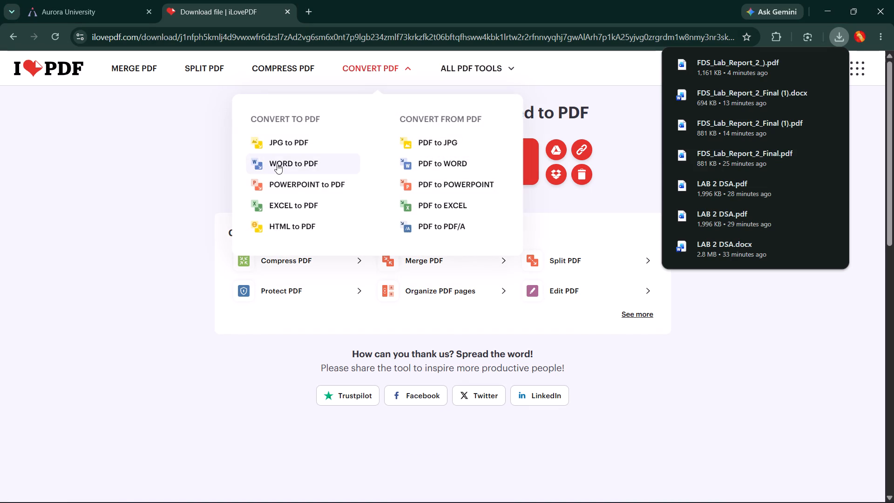
click(277, 170)
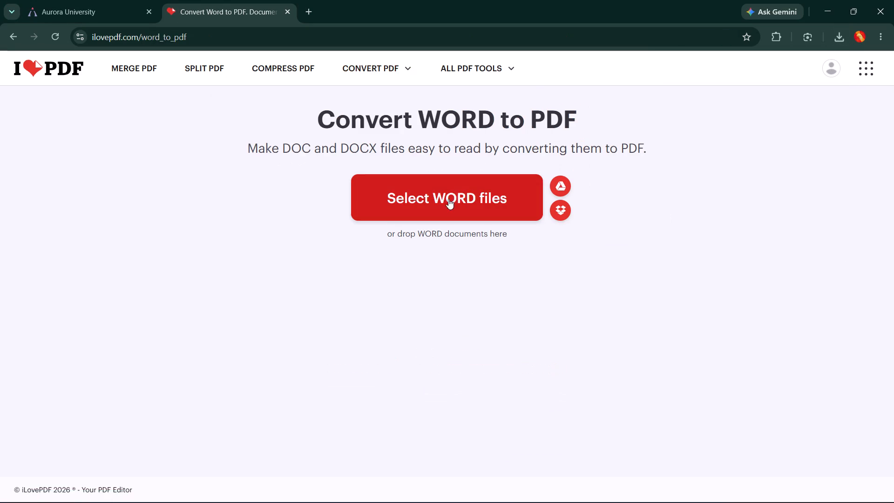
click(446, 200)
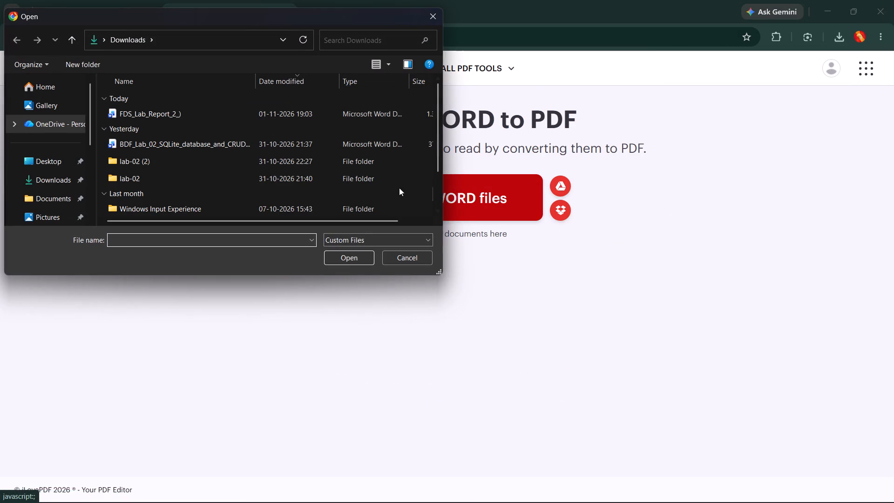
double_click(211, 114)
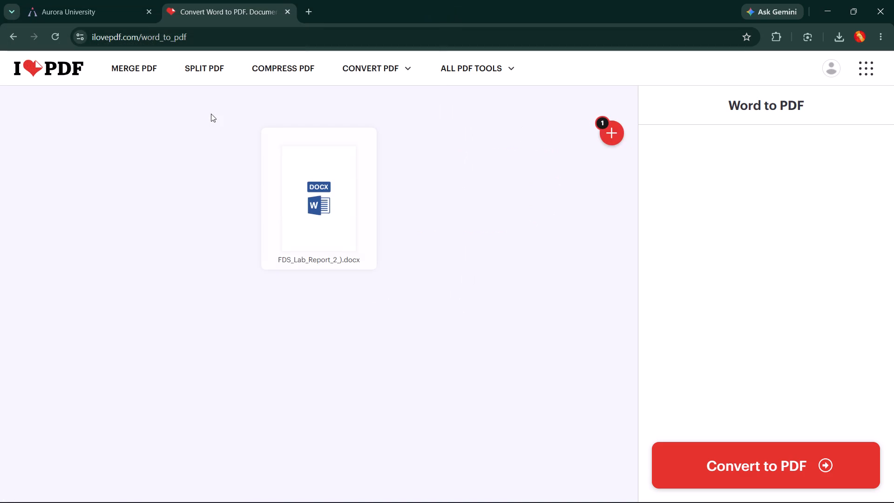
click(709, 453)
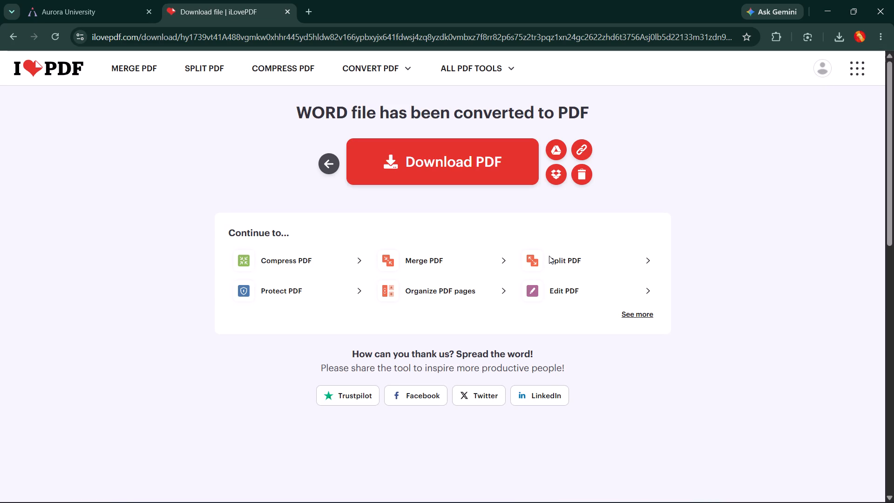
click(499, 155)
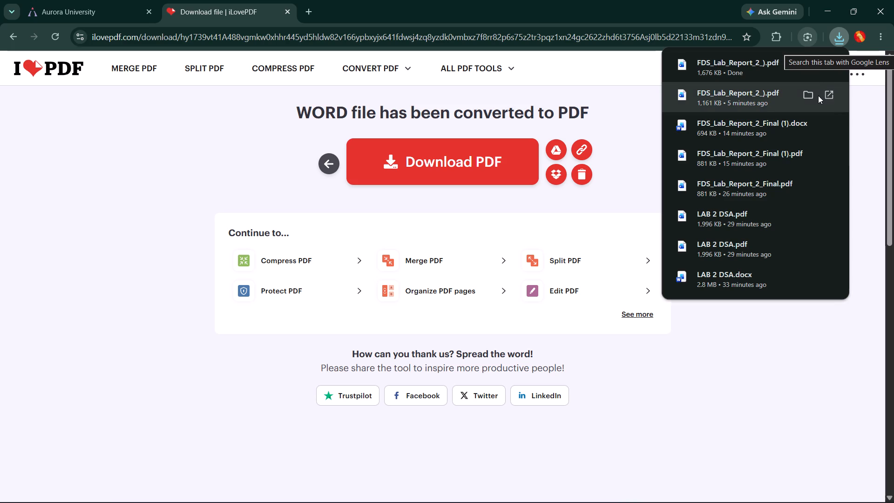
Open the newly downloaded FDS_Lab_Report_2_).pdf in the browser, check all its pages through the Colab notebook link, and close the browser.
click(828, 57)
click(749, 51)
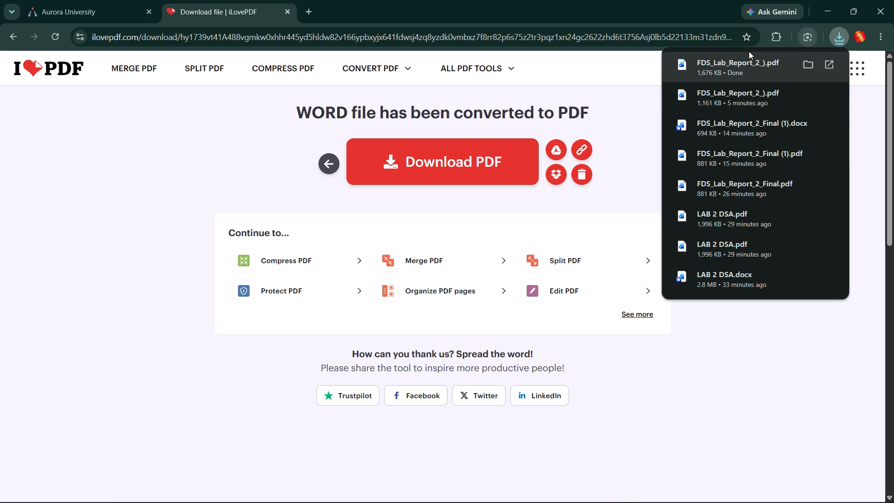
click(829, 71)
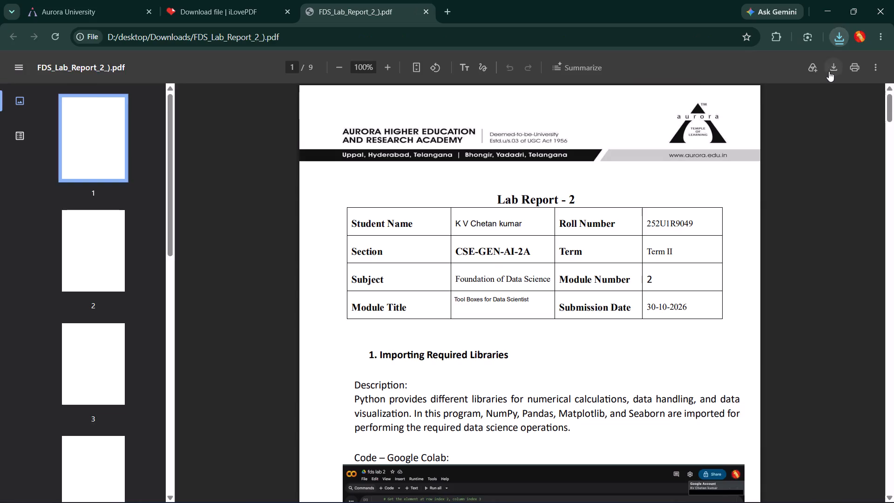
scroll(555, 154, down, 4)
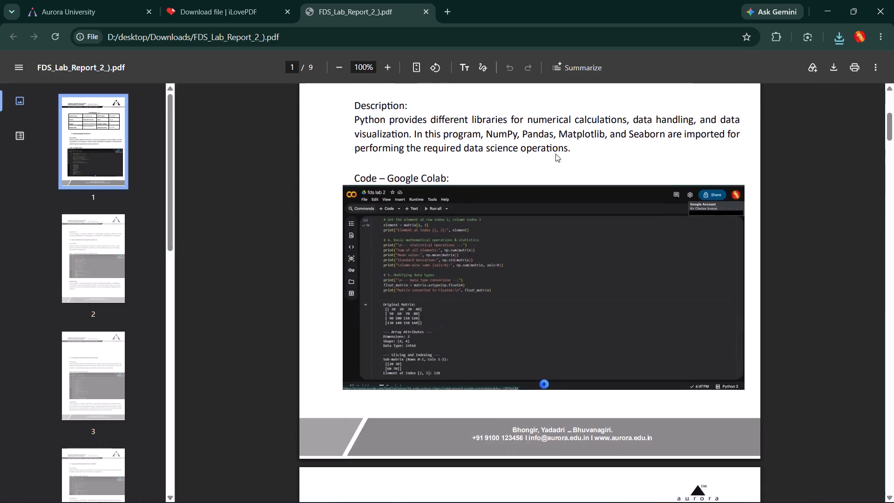
scroll(555, 154, down, 14)
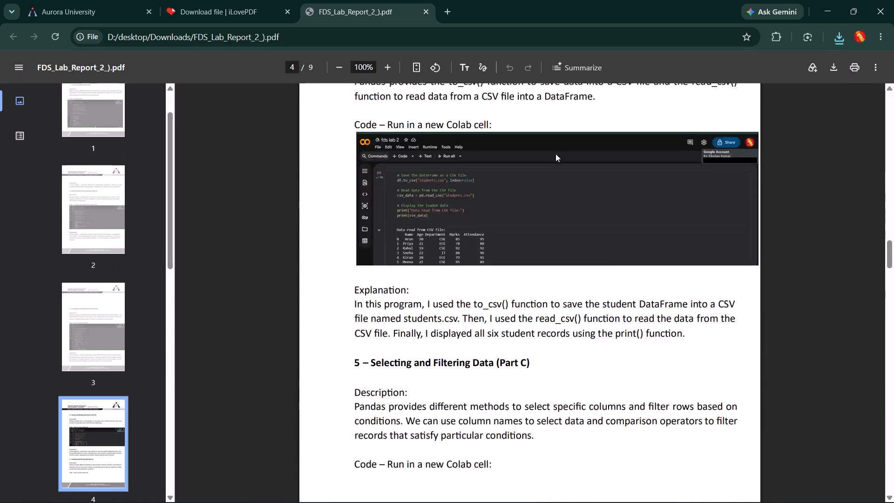
scroll(555, 154, down, 10)
scroll(555, 154, down, 11)
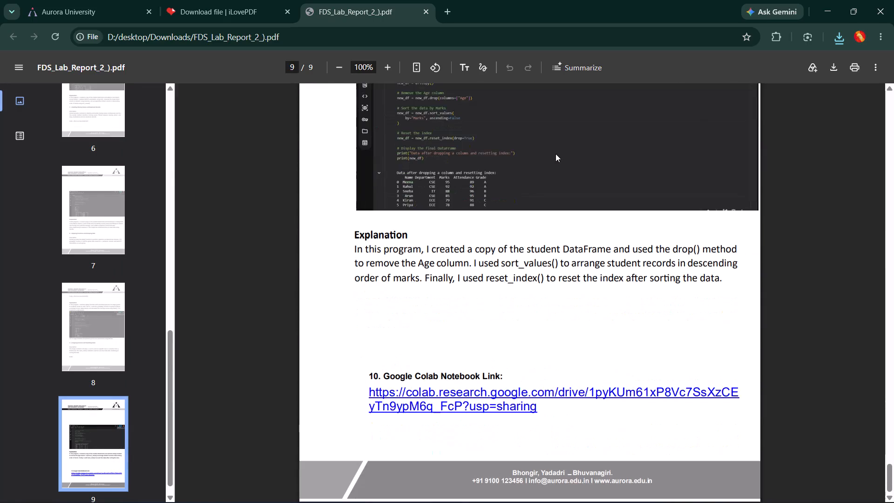
scroll(555, 154, up, 13)
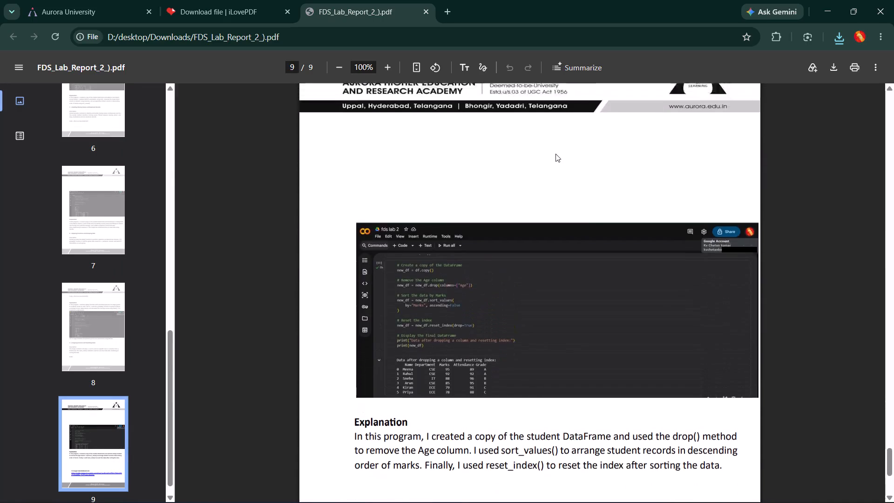
scroll(555, 154, up, 20)
scroll(555, 154, up, 12)
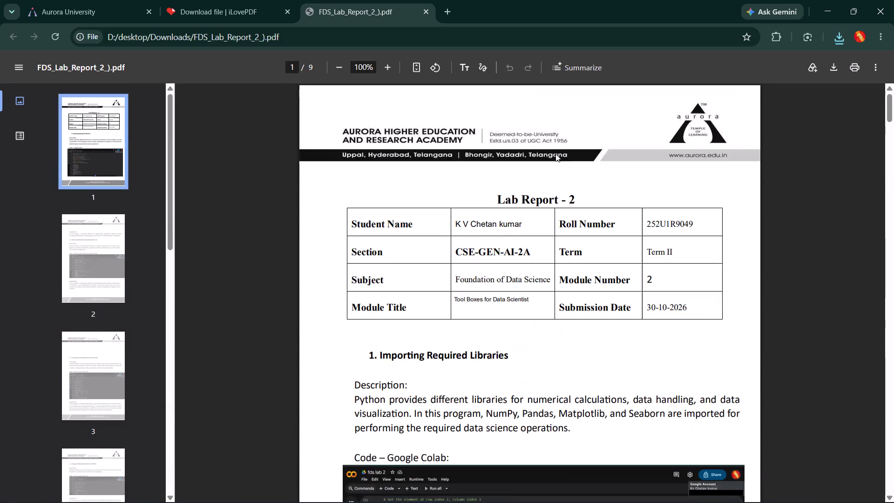
scroll(555, 154, down, 20)
scroll(555, 154, down, 17)
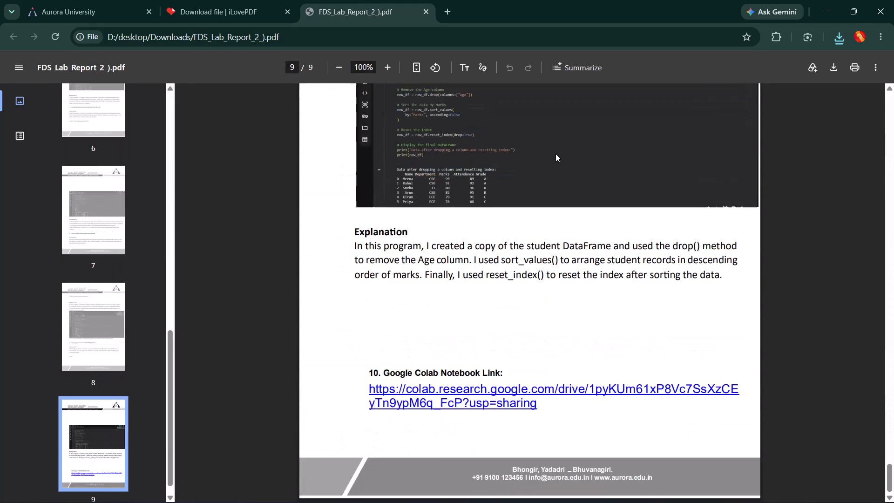
click(887, 7)
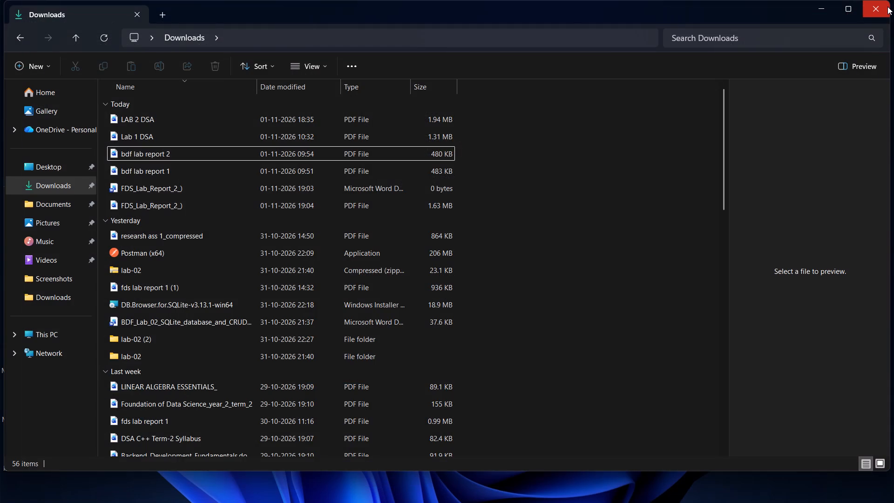
Open the new FDS_Lab_Report_2_) PDF from the Downloads folder in Word, check its first pages, and close it.
click(233, 189)
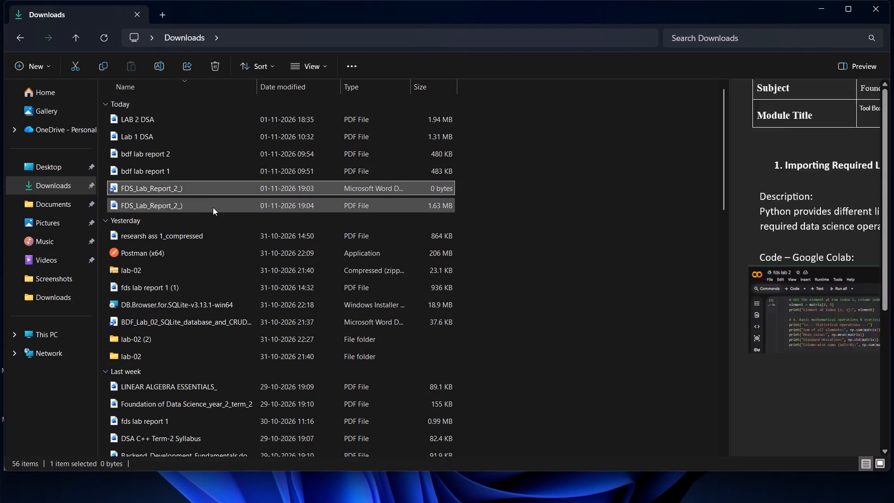
double_click(213, 207)
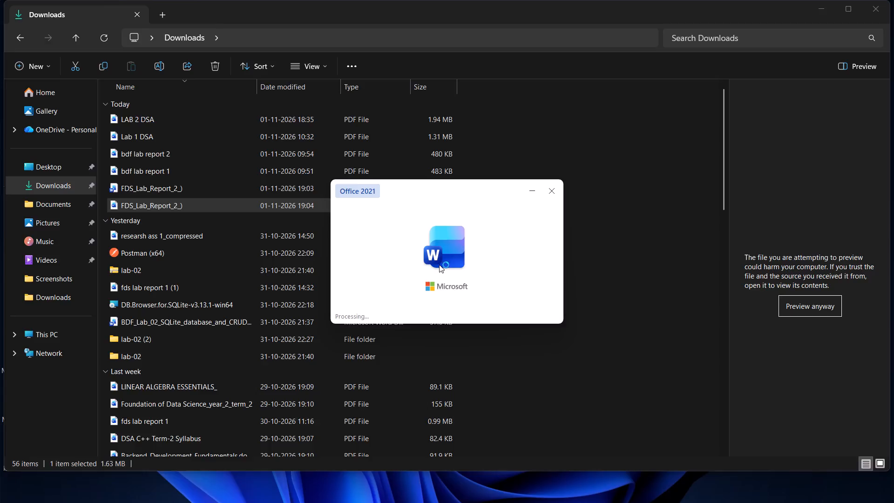
scroll(439, 265, down, 11)
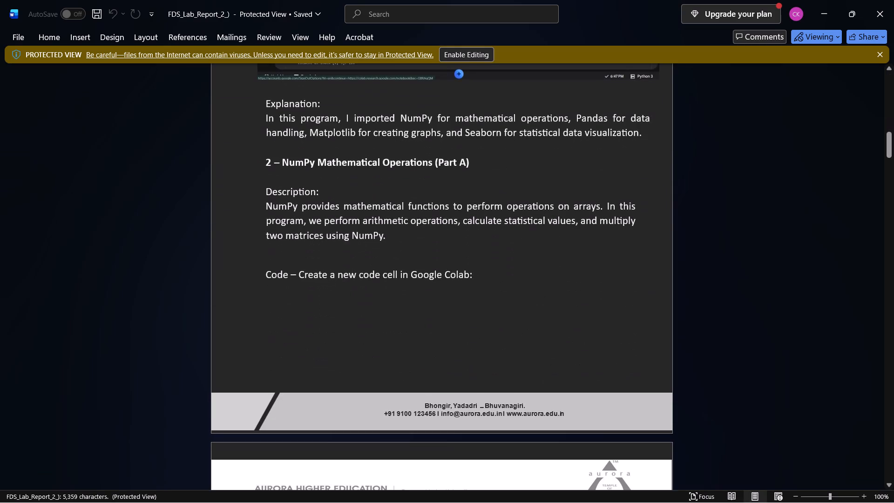
scroll(439, 265, down, 20)
scroll(439, 265, down, 17)
click(887, 0)
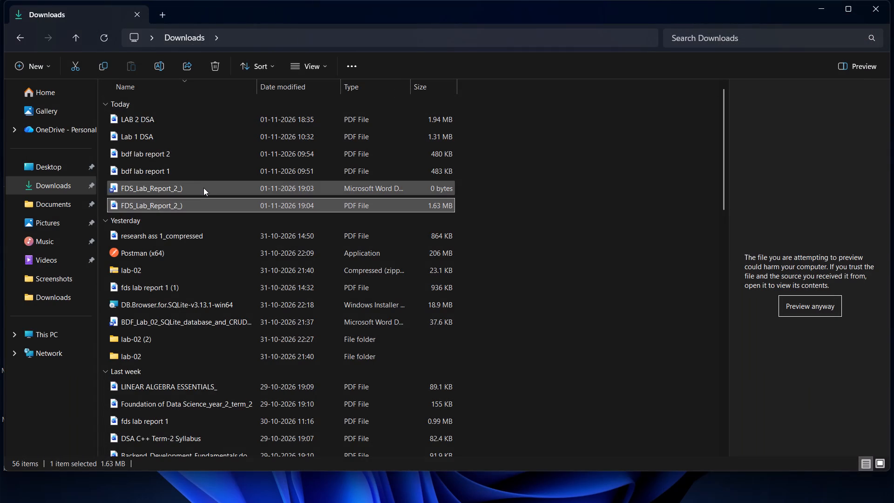
Delete the FDS_Lab_Report_2_) Word document from the Downloads folder, keeping the PDF of the same name.
click(203, 188)
click(215, 59)
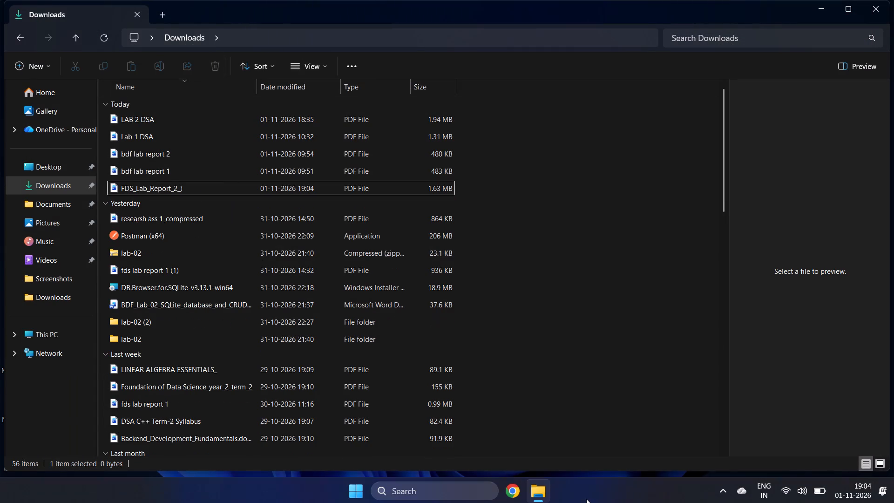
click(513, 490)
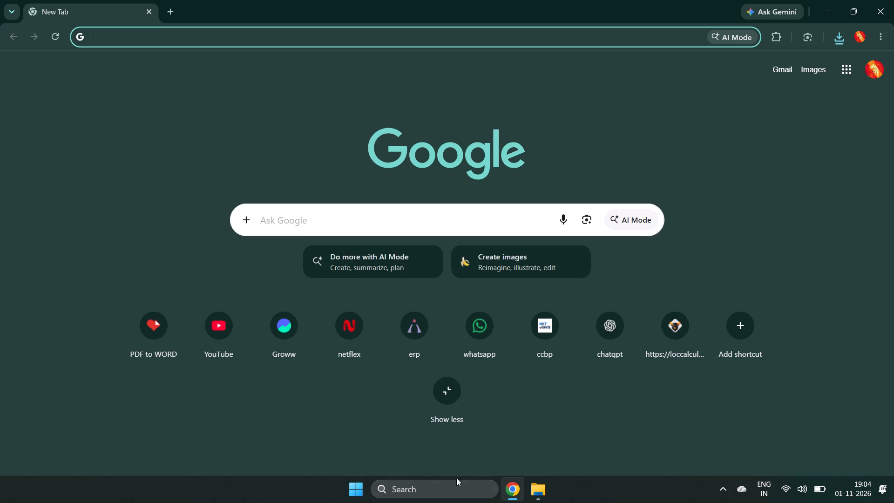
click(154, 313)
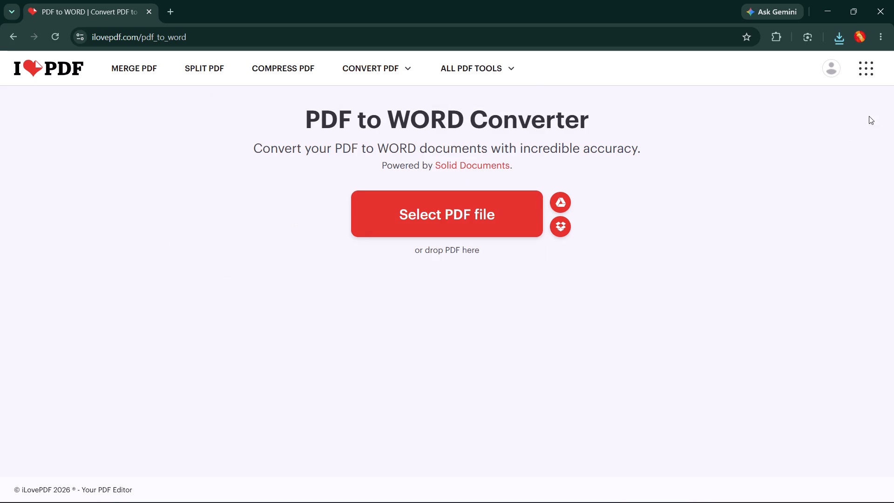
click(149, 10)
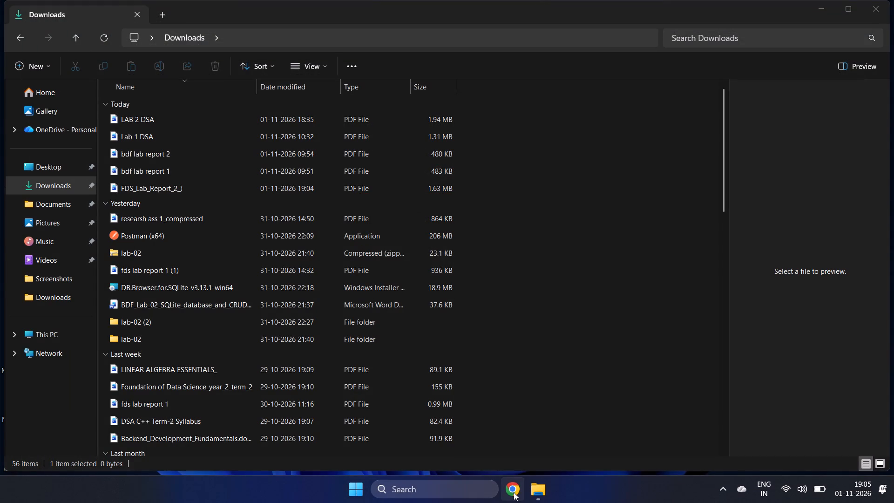
In Chrome, open the Aurora University portal from the erp shortcut and sign in with the saved credentials.
click(514, 492)
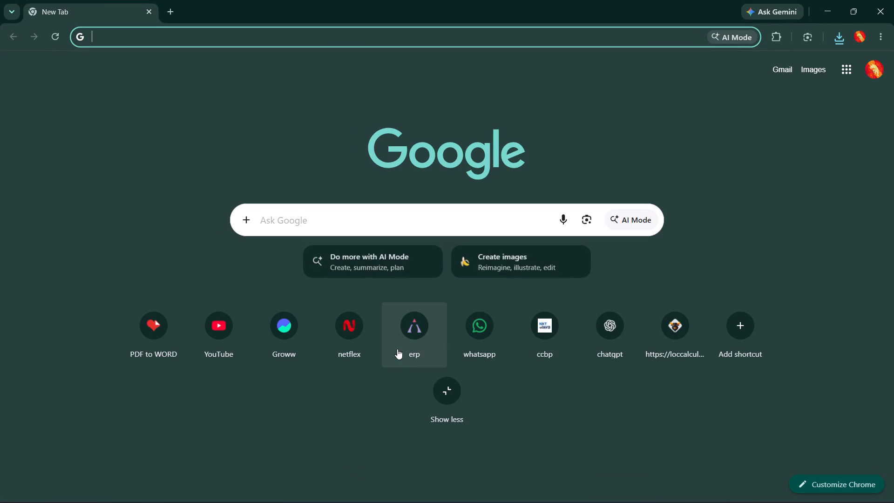
click(407, 333)
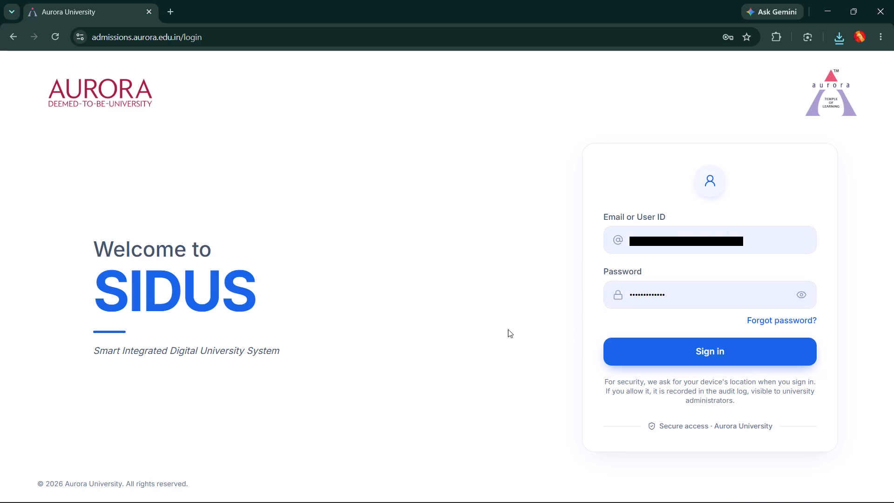
click(650, 357)
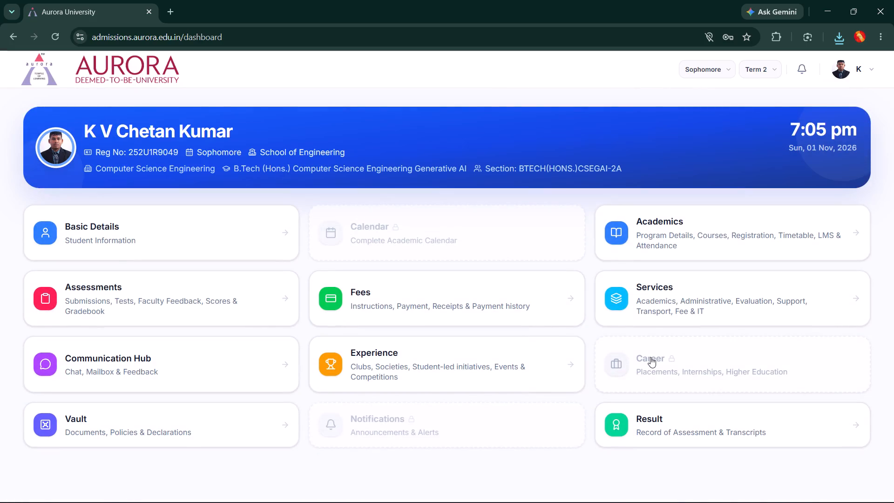
Open the student portal's list of assessments for the Foundations of Data Science course.
click(142, 285)
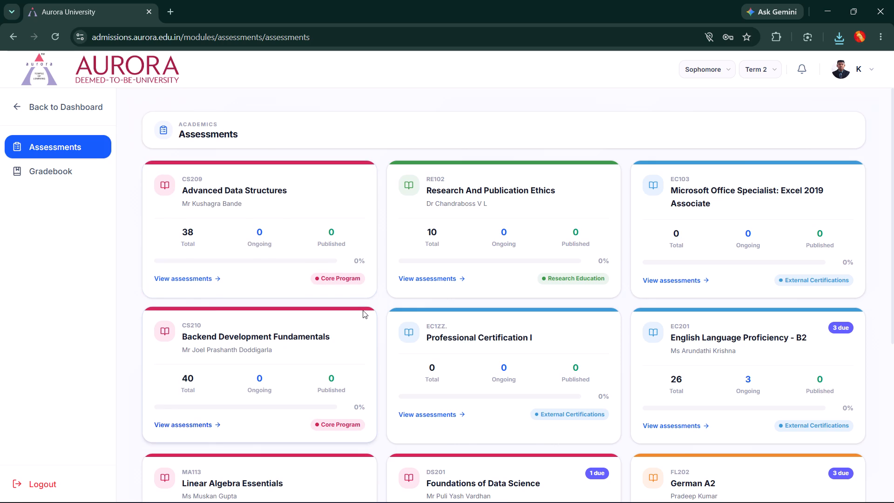
scroll(363, 310, down, 4)
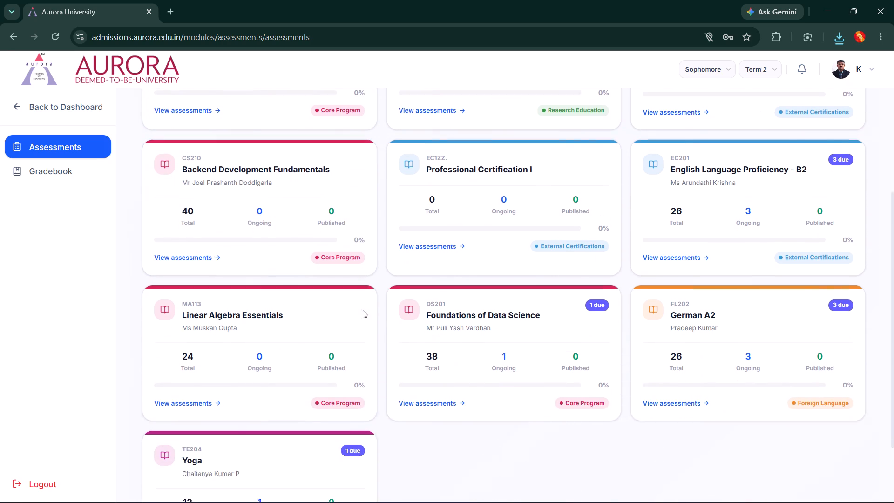
scroll(363, 310, down, 1)
click(497, 333)
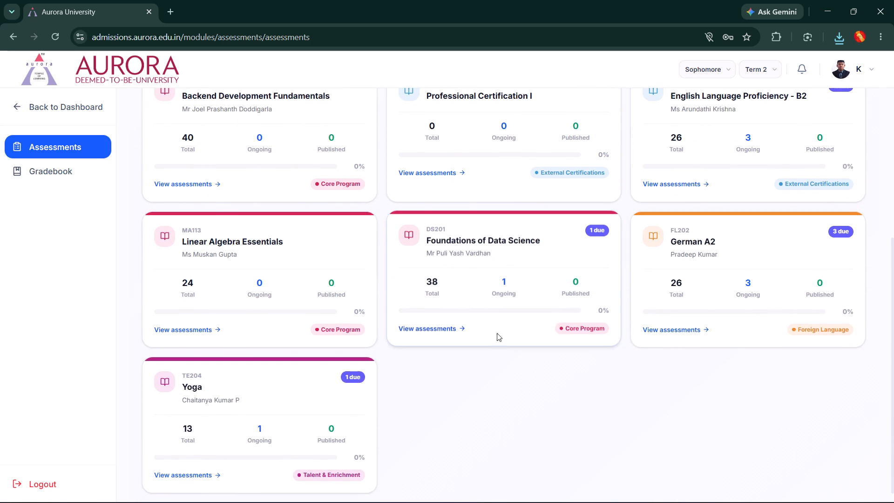
scroll(516, 241, up, 2)
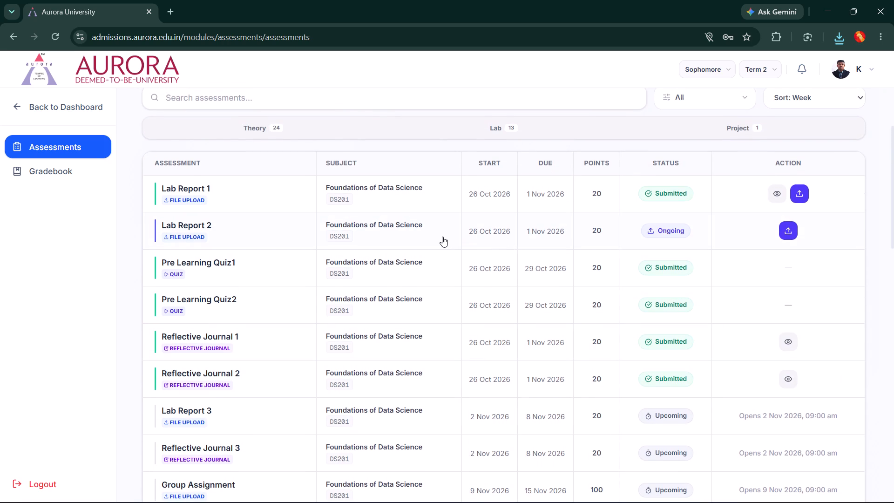
Upload FDS_Lab_Report_2_).pdf from Downloads as the submission for the Lab Report 2 assessment and leave its details.
click(423, 231)
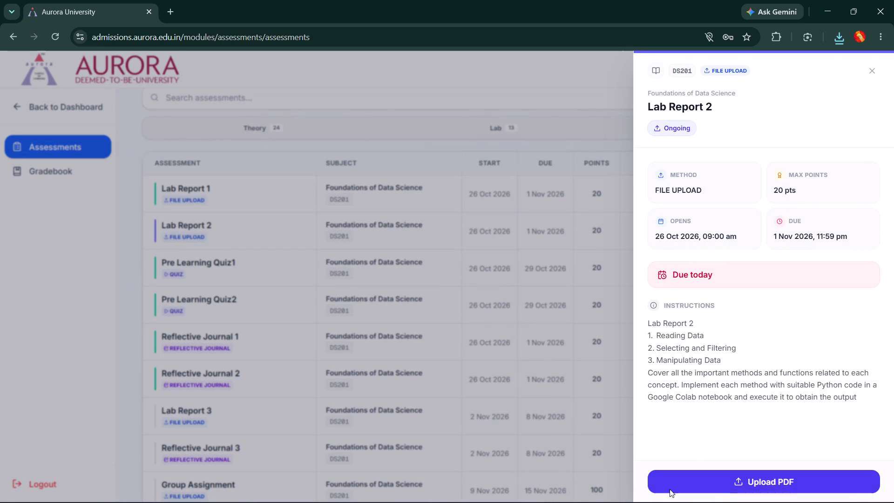
click(679, 483)
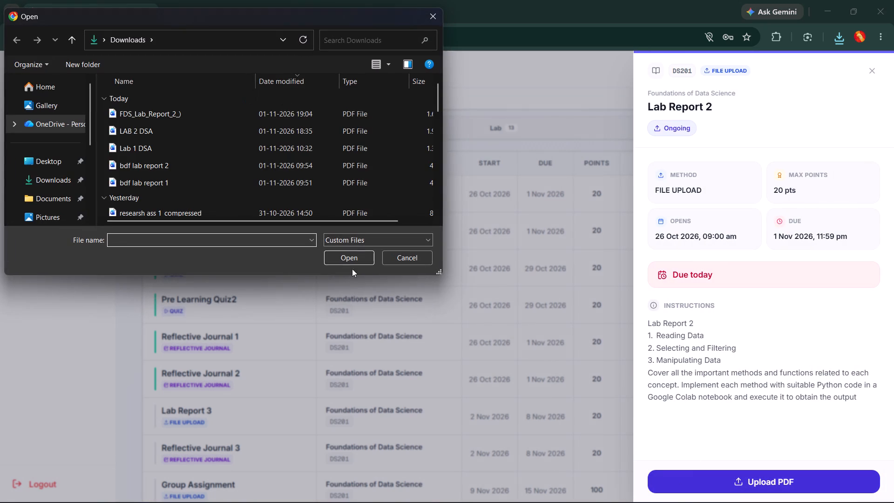
double_click(181, 109)
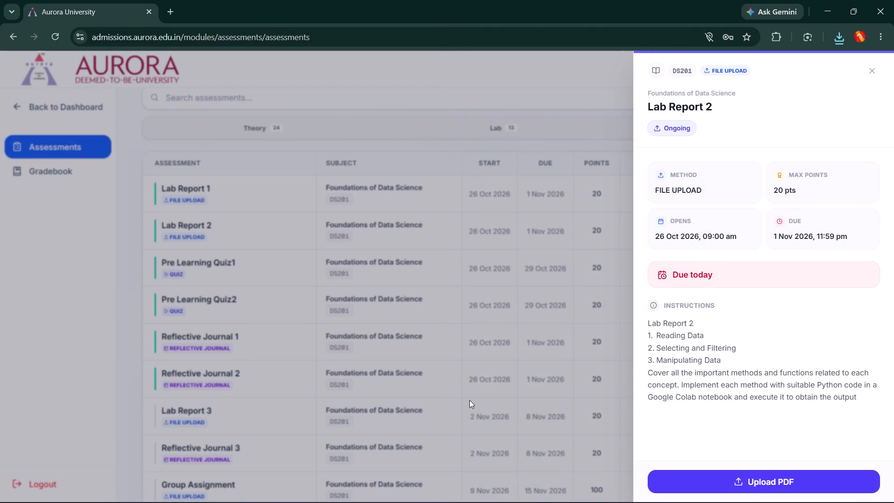
click(392, 78)
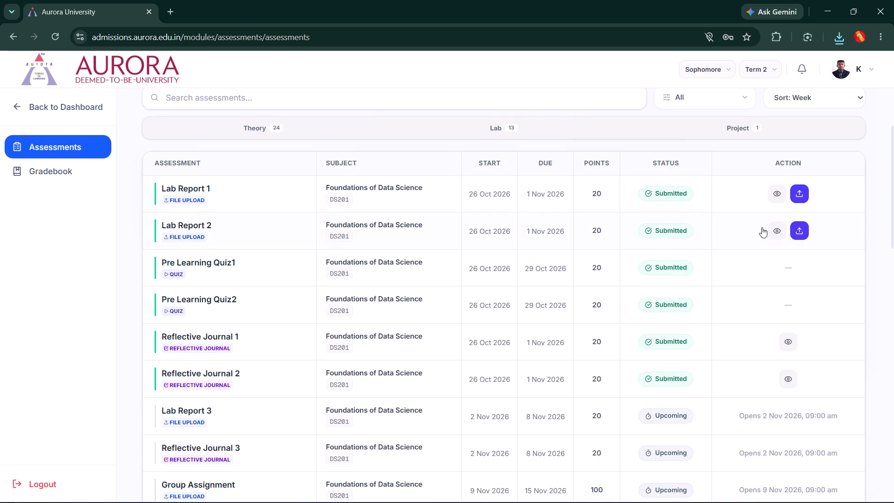
View the submitted Lab Report 2 file, check its first page, and close it.
click(776, 232)
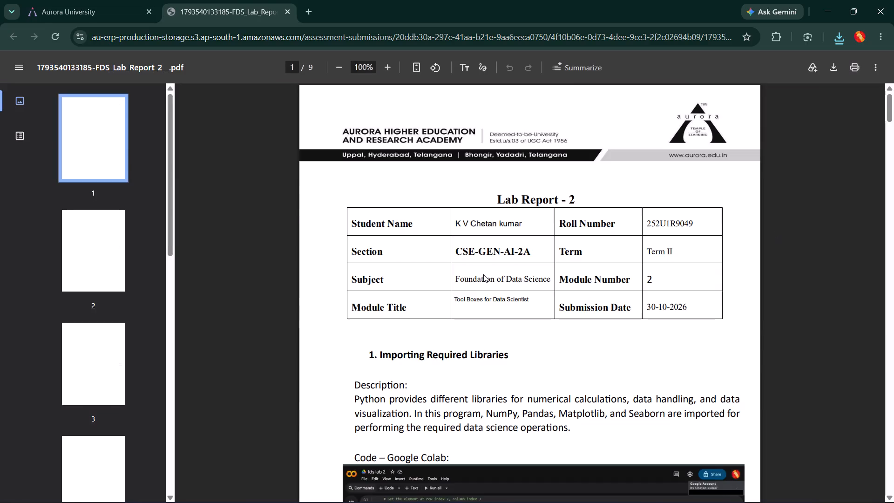
scroll(483, 274, down, 3)
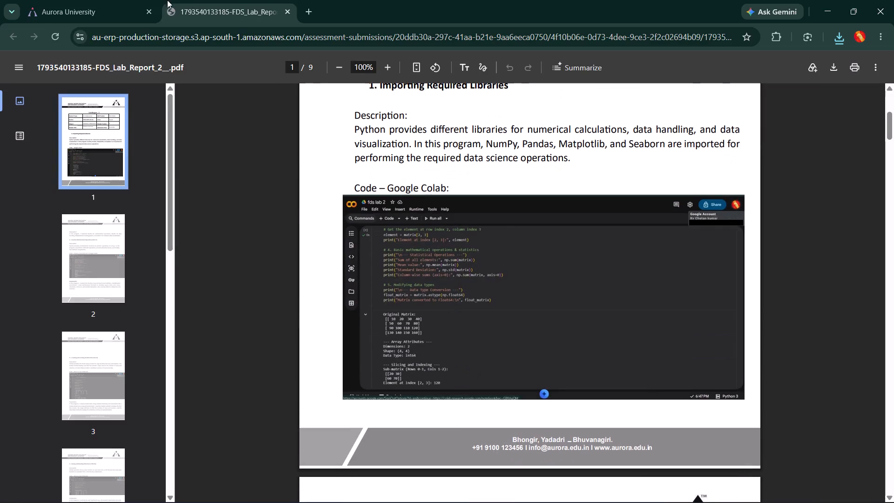
click(286, 9)
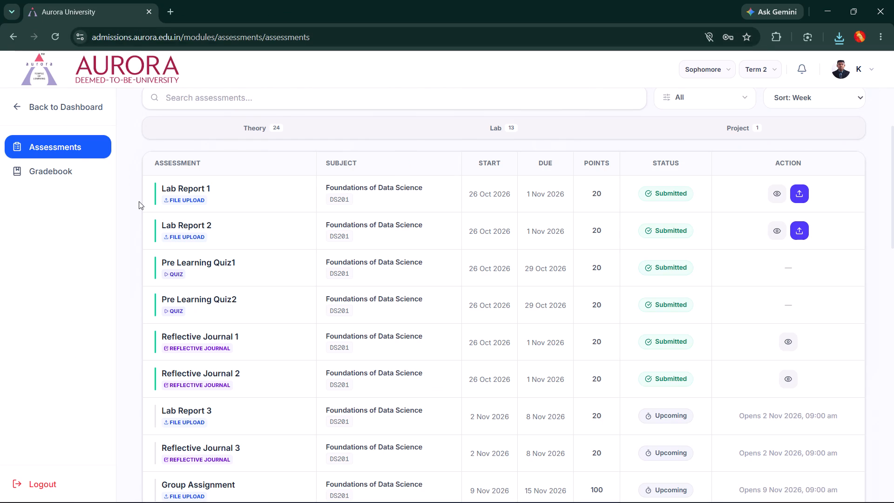
Return to the dashboard, view the subject attendance records under Academics, and close the portal.
click(53, 101)
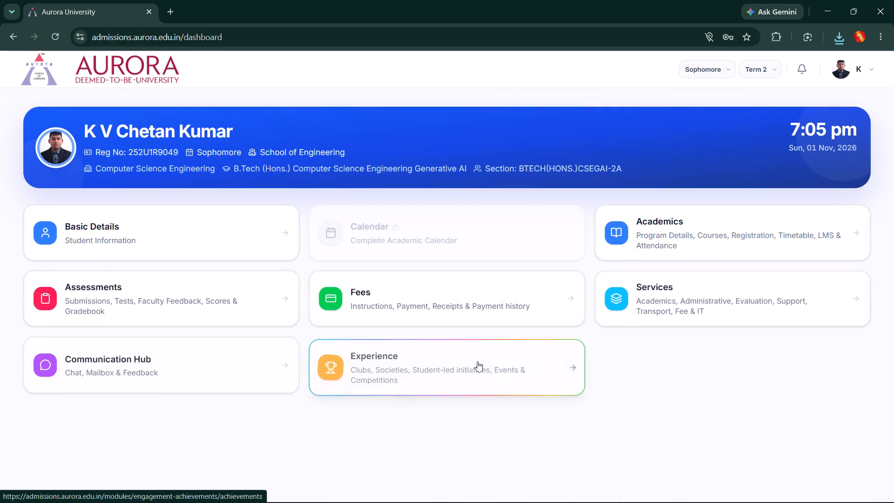
click(677, 234)
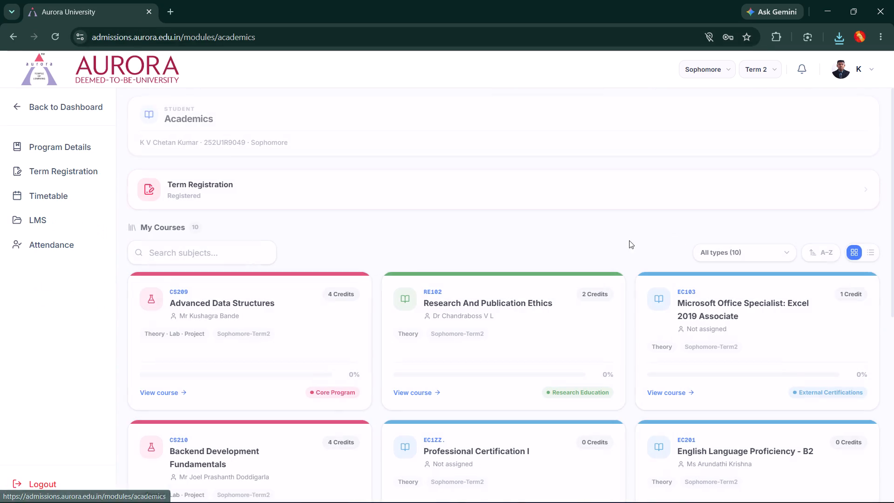
click(51, 249)
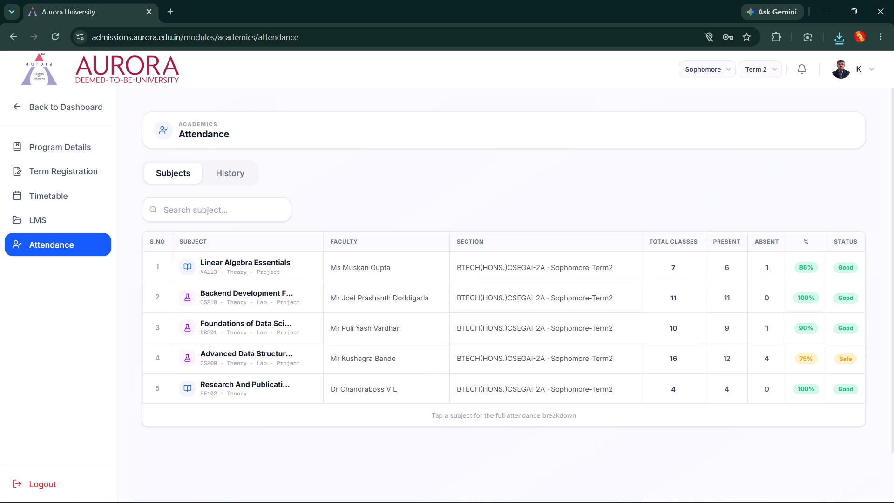
click(150, 15)
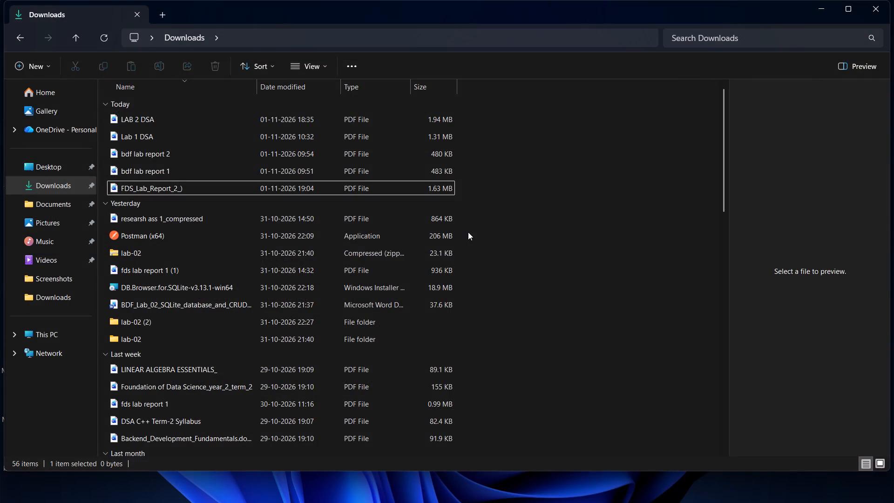
Close the Downloads folder window.
click(877, 7)
drag(877, 7, 629, 96)
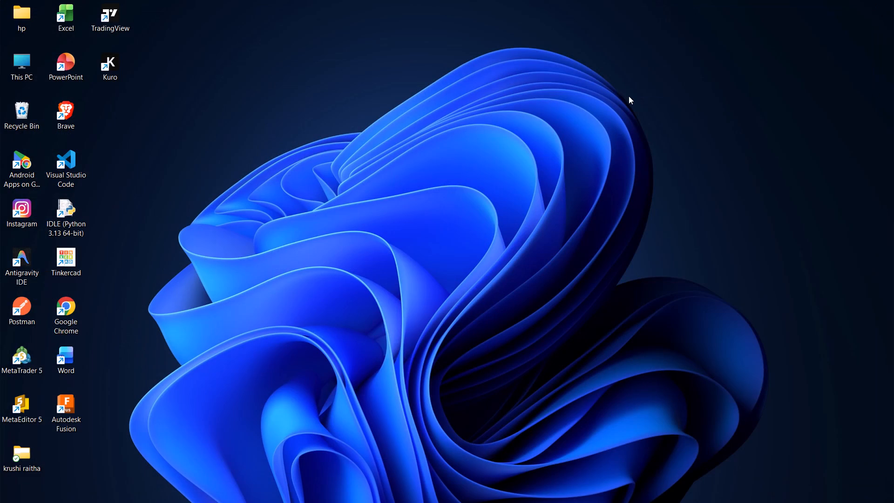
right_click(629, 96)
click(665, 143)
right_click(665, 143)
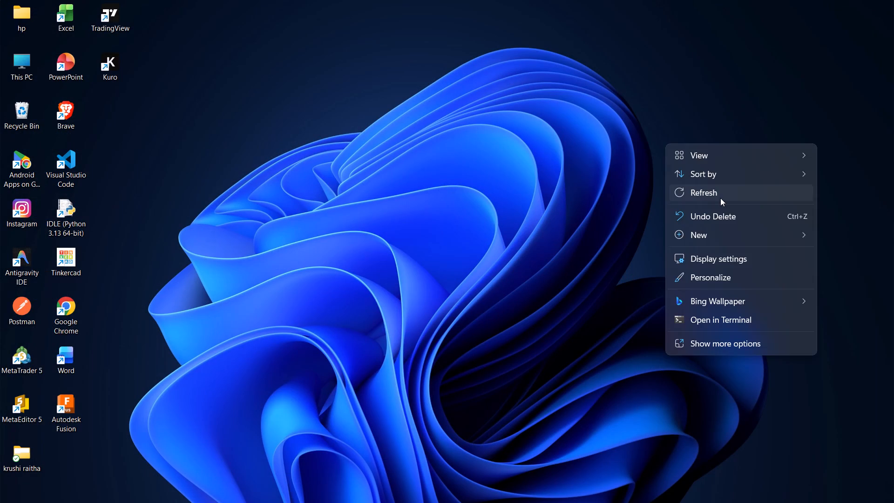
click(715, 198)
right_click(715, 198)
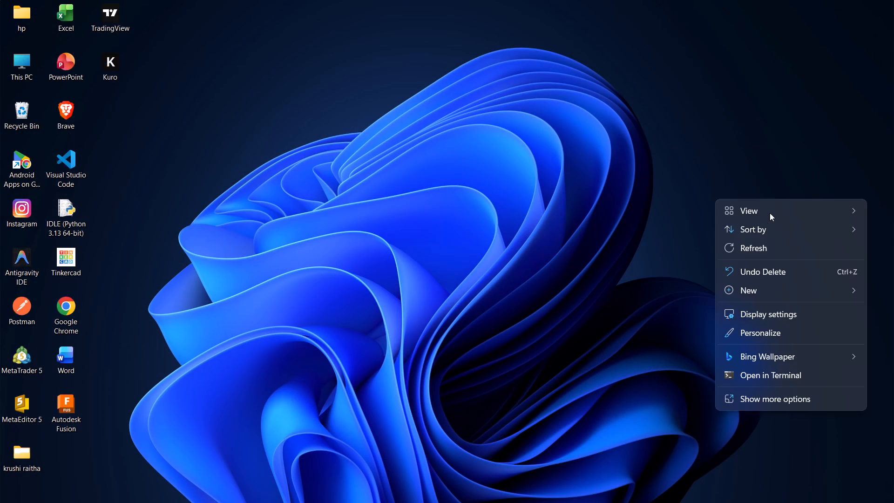